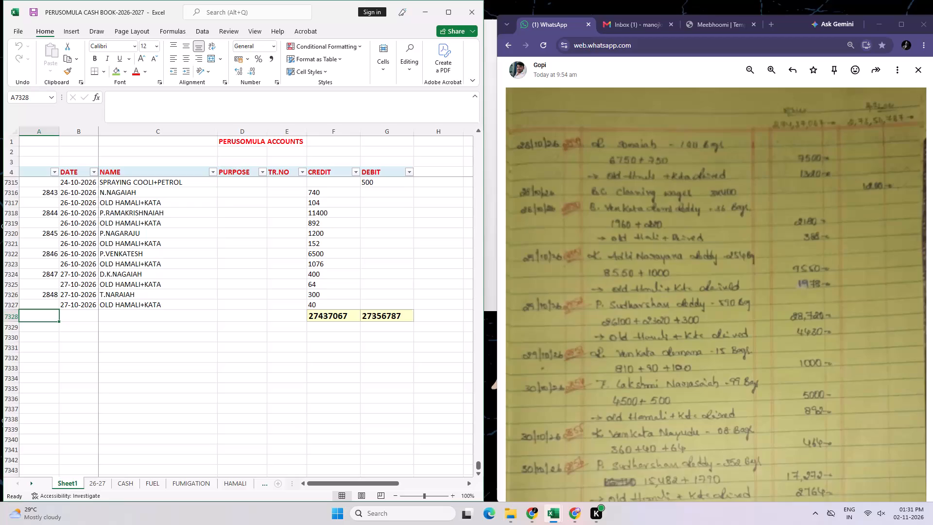
Save the Perusomula cash book workbook.
{"action": "key", "text": "ctrl+s"}
{"action": "key", "text": "ctrl+s"}
{"action": "key", "text": "ctrl+s"}
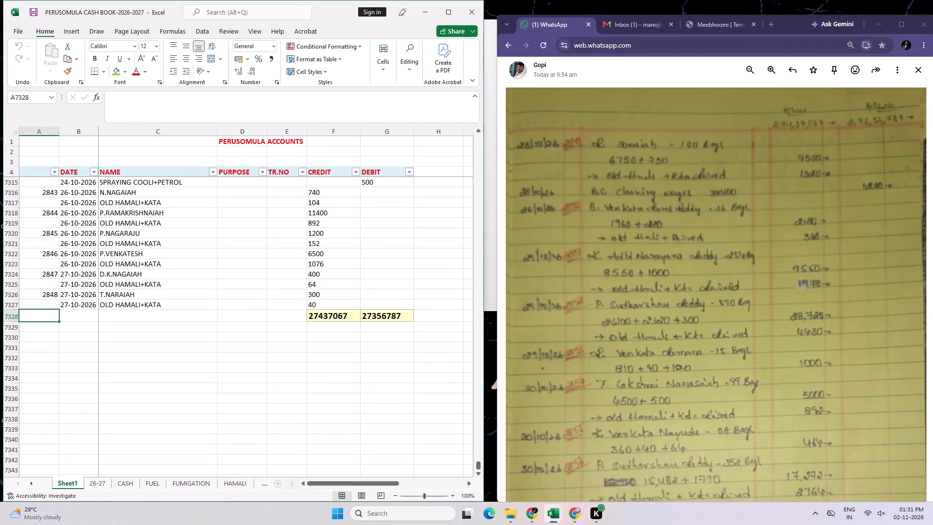
Enter serial number 2849 in column A of row 7328, below the last 27-10-2026 entry, and save the workbook.
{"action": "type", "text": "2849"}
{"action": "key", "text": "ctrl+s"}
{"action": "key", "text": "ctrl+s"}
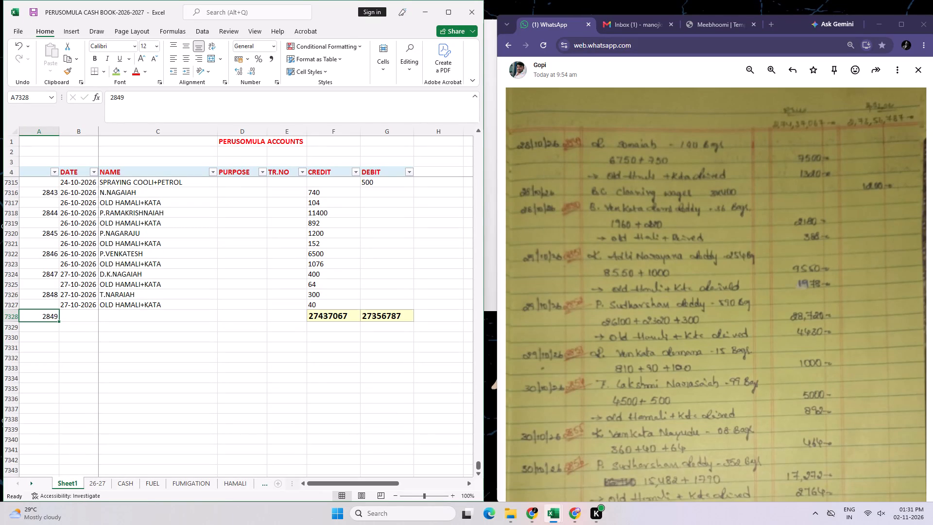
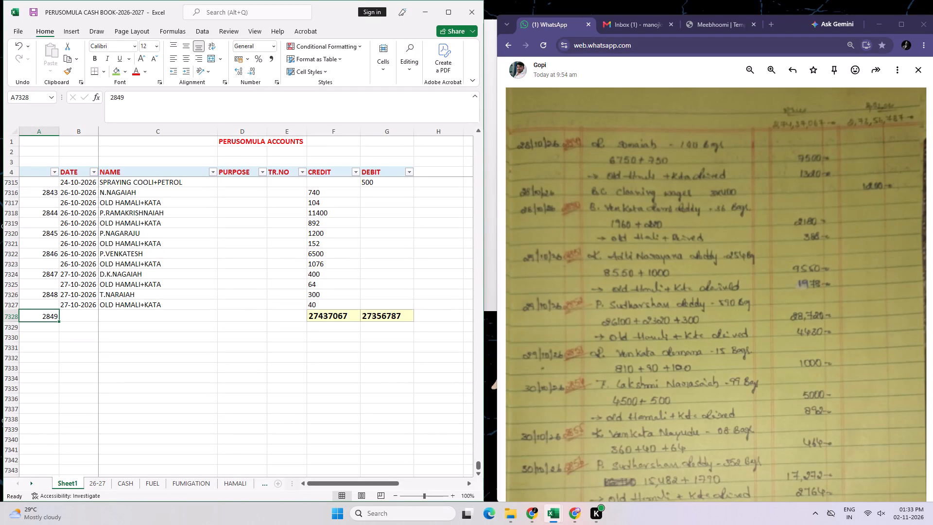
Enter the date 28-10-26 and the first party's name from the ledger photo for entry 2849 in row 7328.
{"action": "left_click", "coordinate": [80, 317]}
{"action": "type", "text": "28-10-26"}
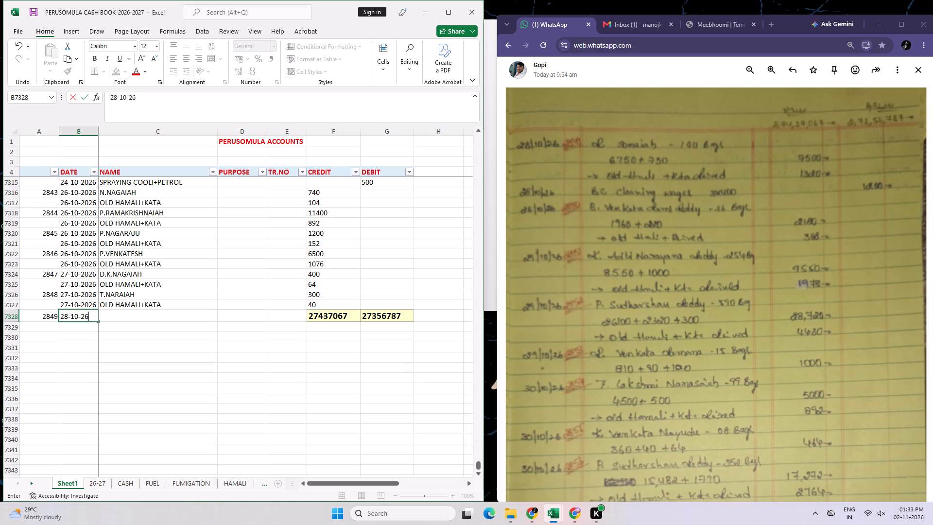
{"action": "key", "text": "Tab"}
{"action": "left_click_drag", "start_coordinate": [84, 317], "coordinate": [26, 470]}
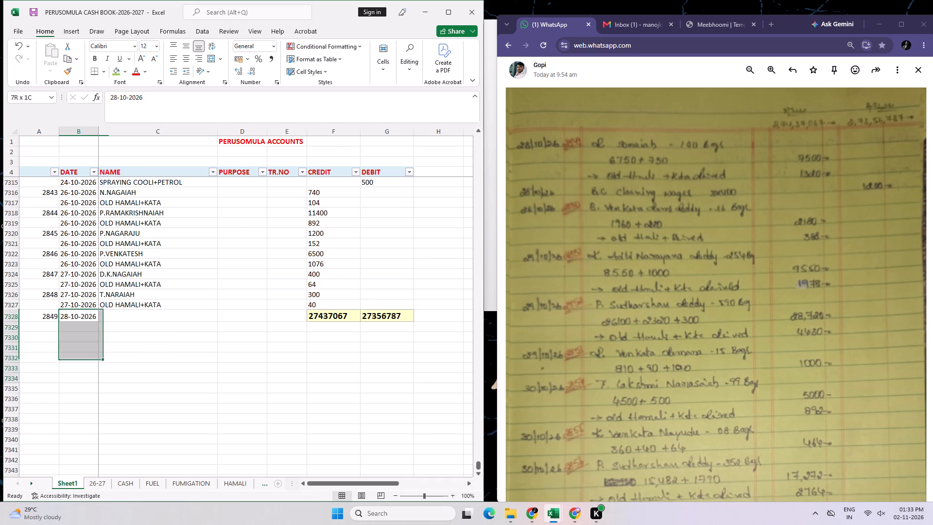
{"action": "left_click_drag", "start_coordinate": [26, 470], "coordinate": [16, 484]}
{"action": "left_click", "coordinate": [133, 310]}
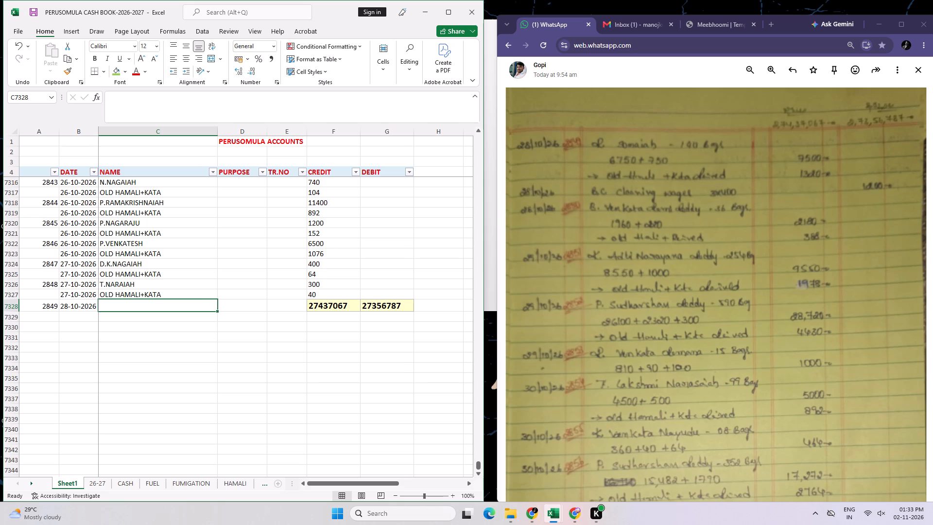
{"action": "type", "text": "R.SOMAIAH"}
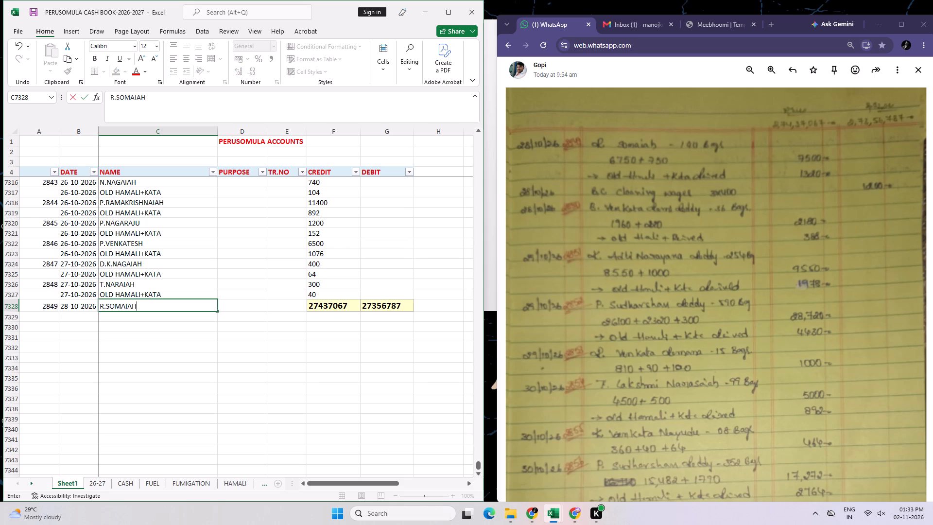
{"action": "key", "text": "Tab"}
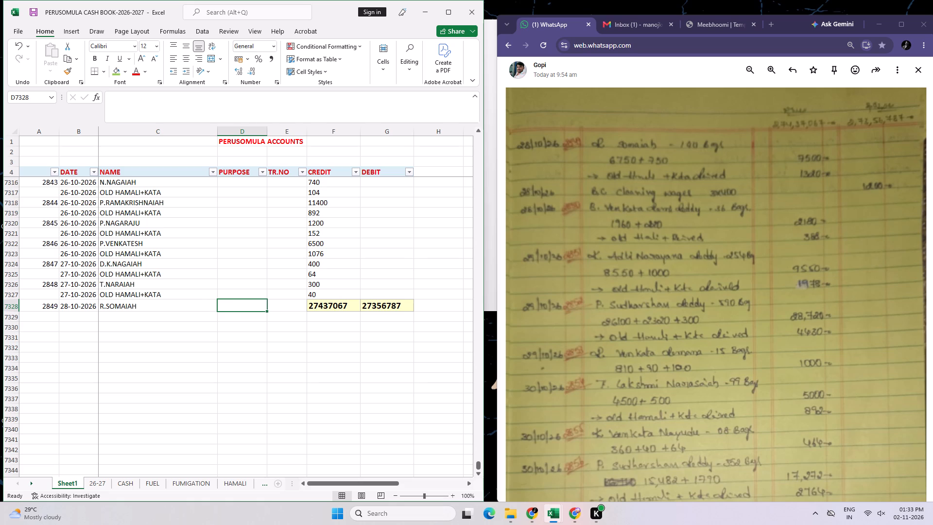
Move entry 2849's number, date and name out of the totals row into row 7329, and save the workbook.
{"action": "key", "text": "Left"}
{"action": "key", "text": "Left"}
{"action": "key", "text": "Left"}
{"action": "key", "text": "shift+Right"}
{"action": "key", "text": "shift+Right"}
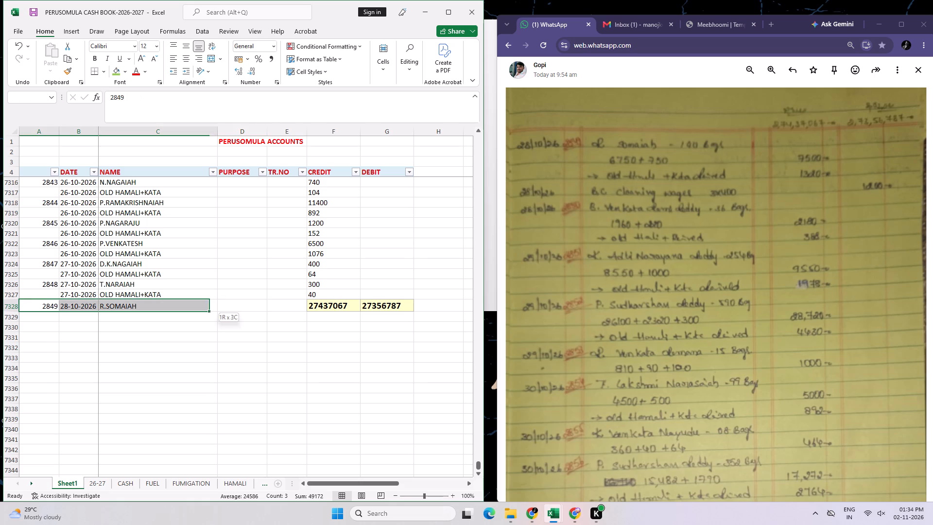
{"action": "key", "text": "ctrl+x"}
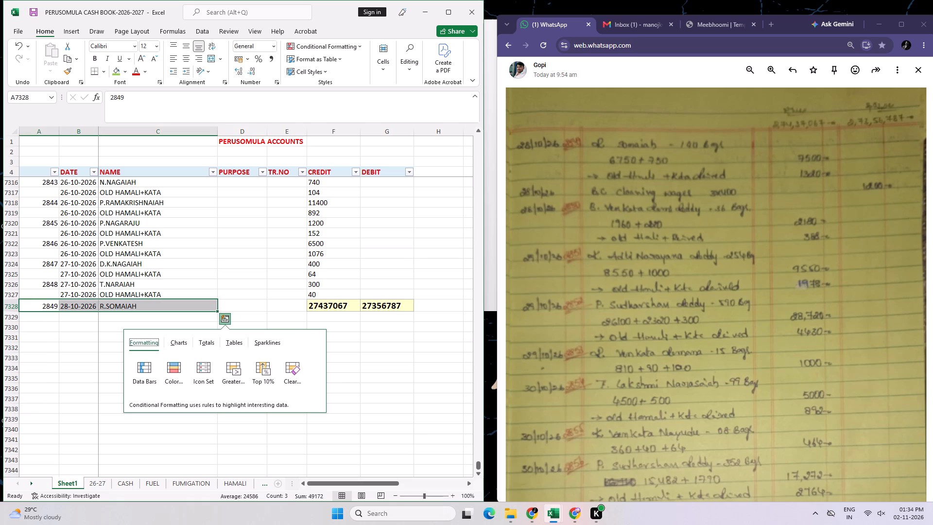
{"action": "left_click", "coordinate": [11, 315]}
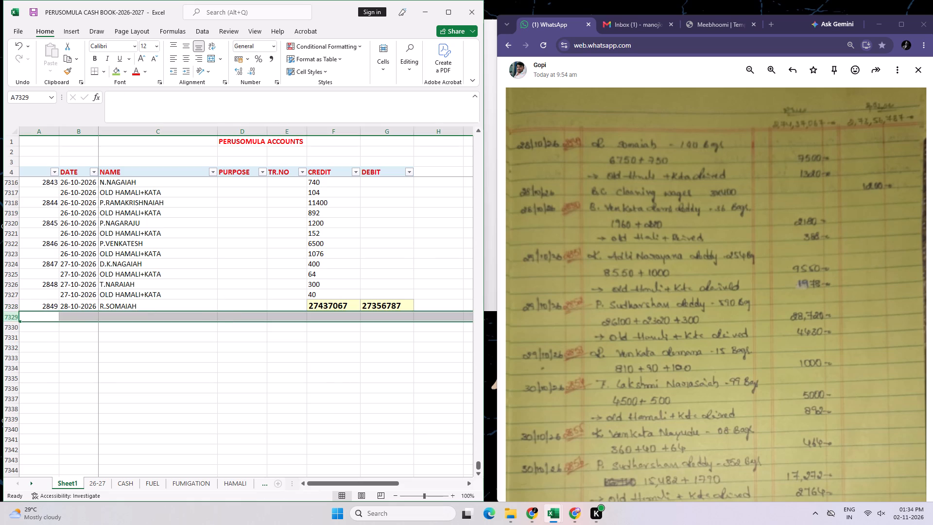
{"action": "left_click", "coordinate": [47, 307]}
{"action": "left_click_drag", "start_coordinate": [49, 305], "coordinate": [149, 310]}
{"action": "key", "text": "ctrl+x"}
{"action": "left_click", "coordinate": [34, 324]}
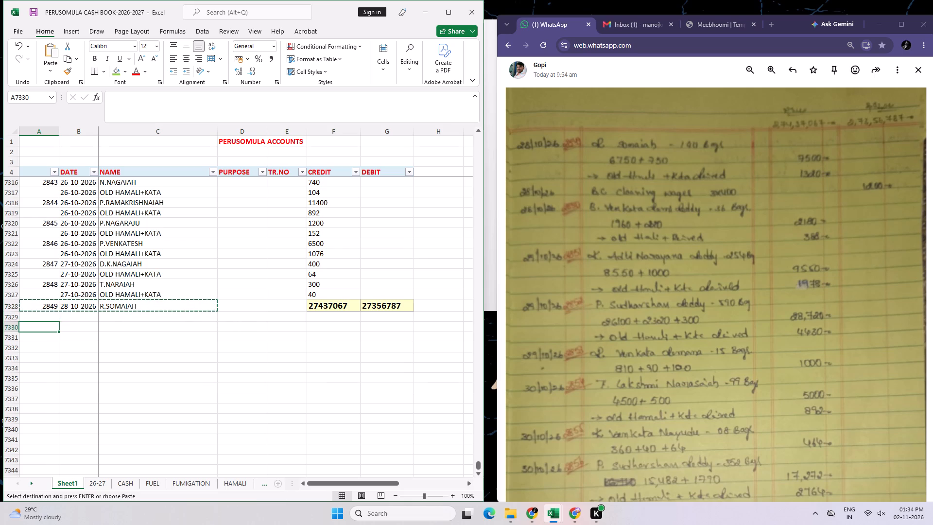
{"action": "left_click", "coordinate": [48, 318]}
{"action": "key", "text": "ctrl+v"}
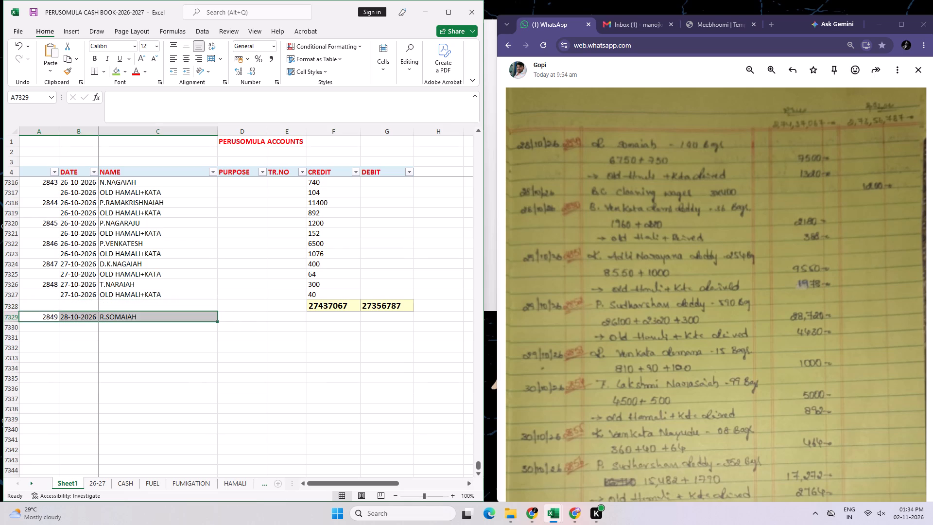
{"action": "key", "text": "ctrl+s"}
Enter the credit amount for entry 2849 in row 7329 as the formula =6750+750.
{"action": "key", "text": "Tab"}
{"action": "key", "text": "Tab"}
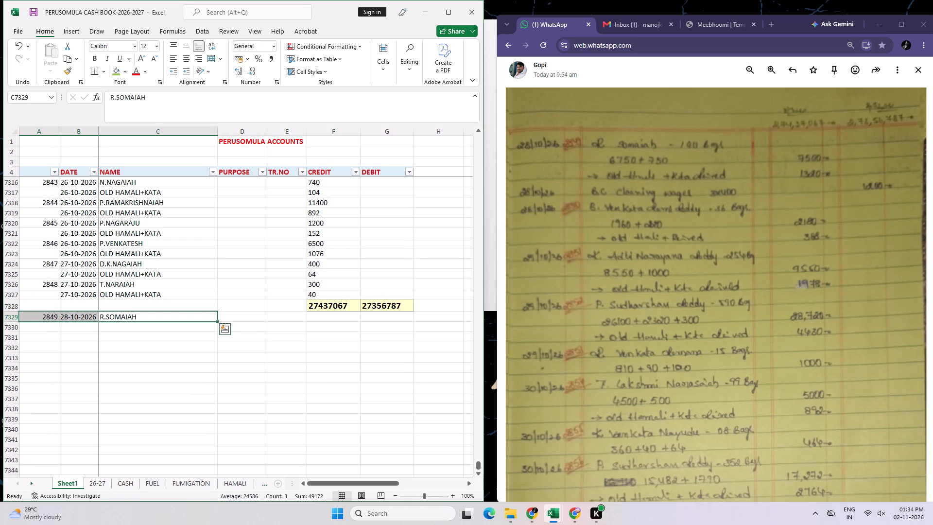
{"action": "left_click", "coordinate": [168, 318]}
{"action": "key", "text": "Tab"}
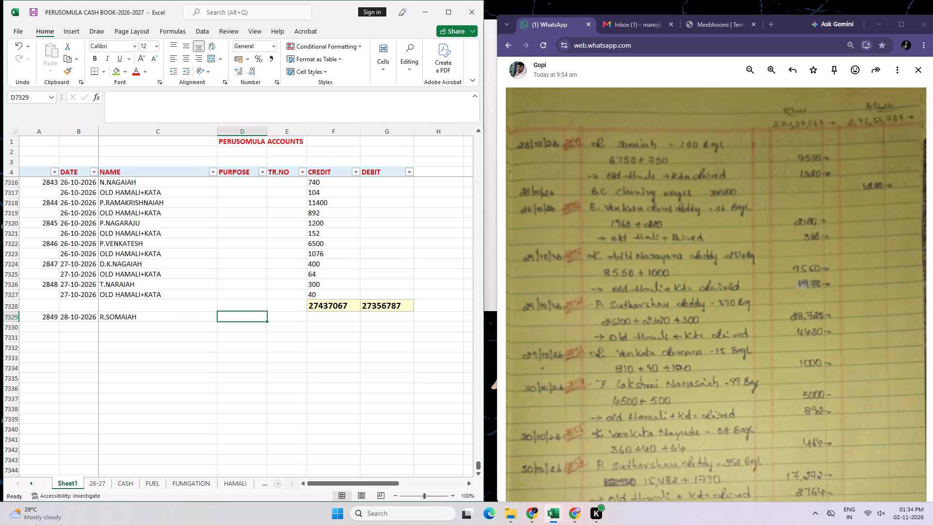
{"action": "key", "text": "Tab"}
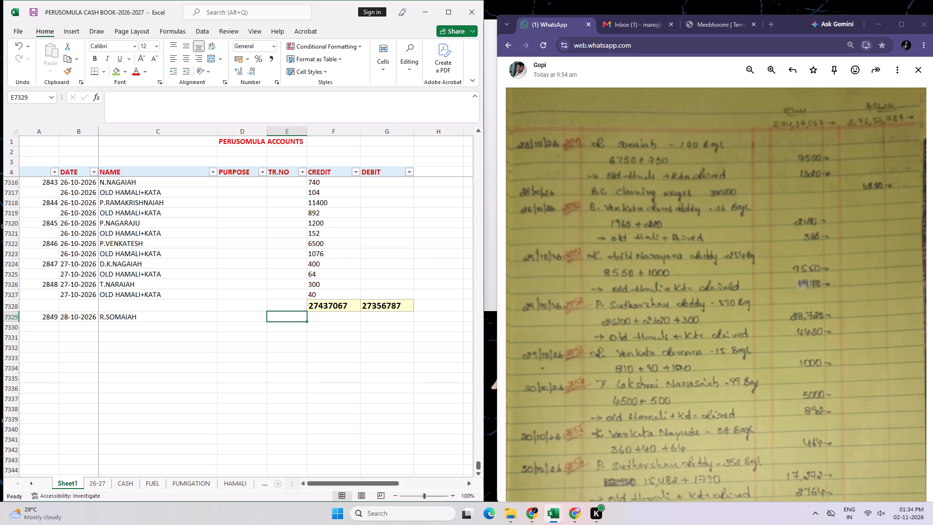
{"action": "key", "text": "Tab"}
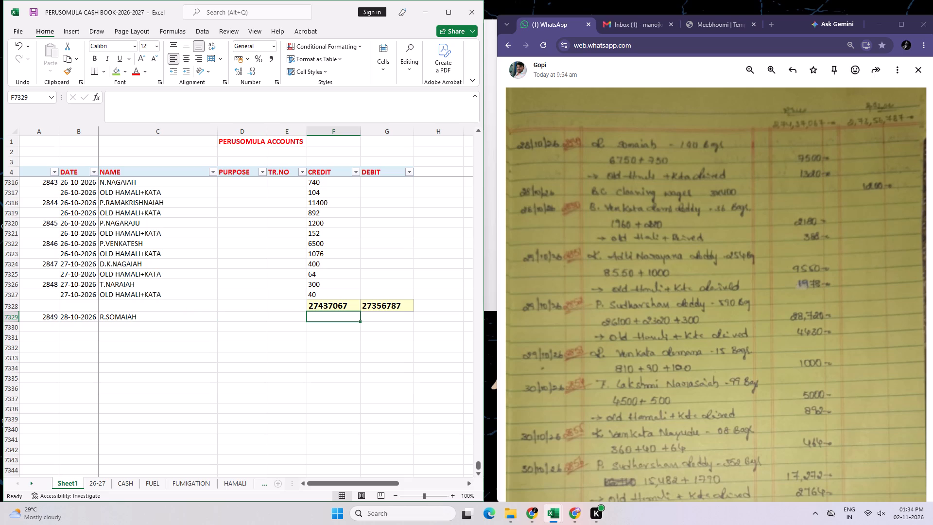
{"action": "key", "text": "equal"}
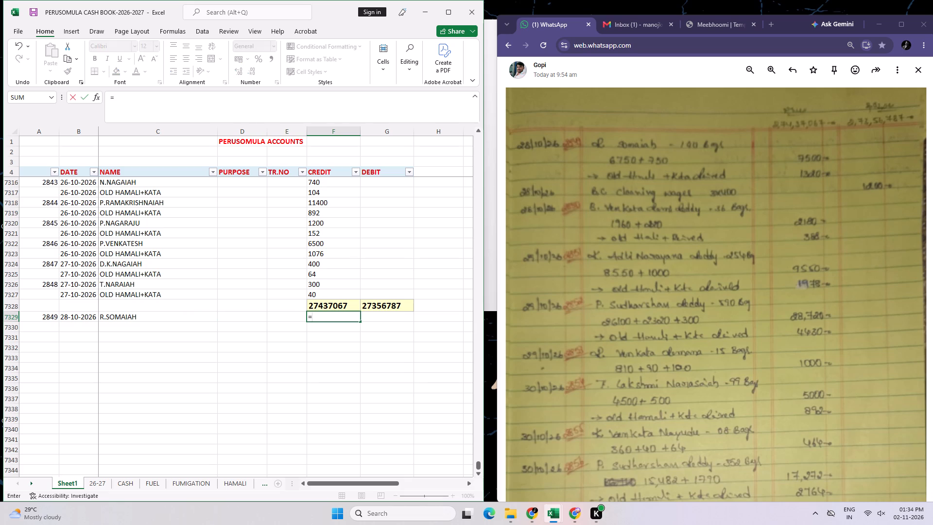
{"action": "type", "text": "6750+"}
{"action": "type", "text": "750"}
{"action": "key", "text": "Tab"}
In row 7330, enter a credit of 120 and copy the date from the row above.
{"action": "key", "text": "Down"}
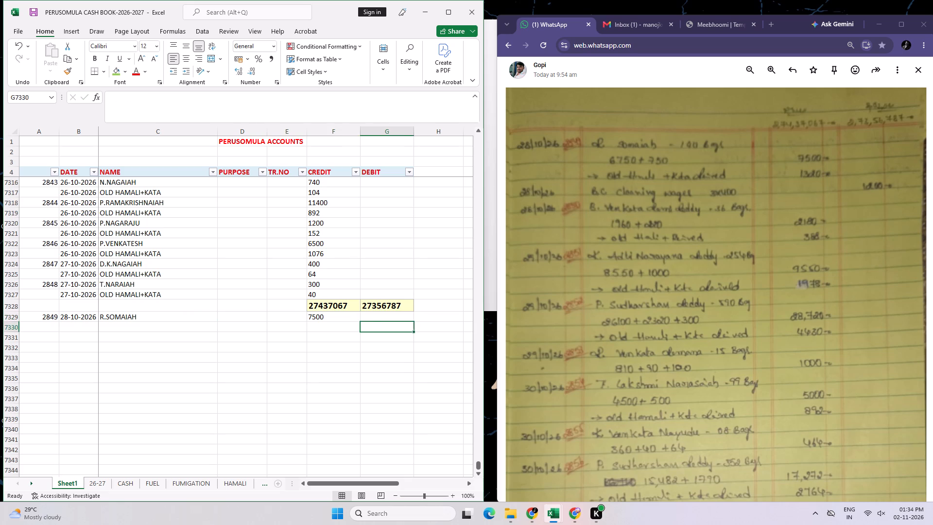
{"action": "key", "text": "Left"}
{"action": "key", "text": "1"}
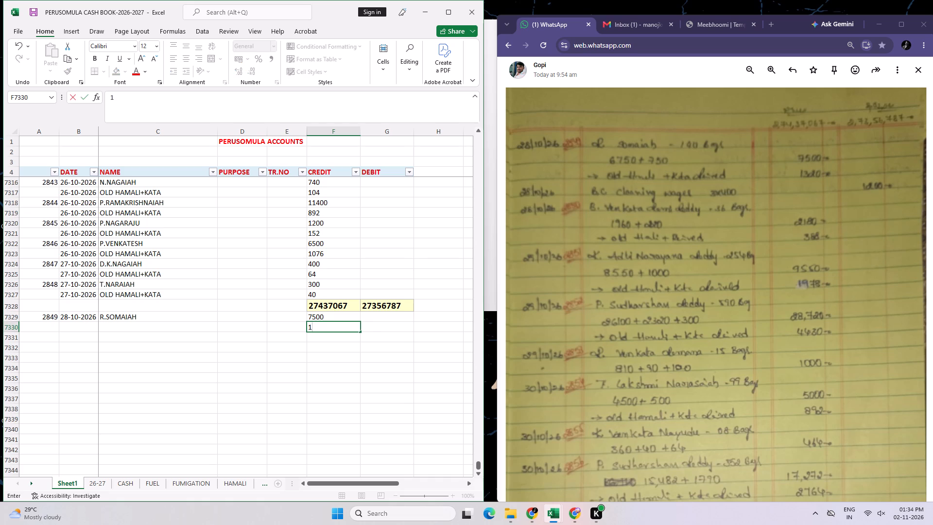
{"action": "type", "text": "20"}
{"action": "key", "text": "Left"}
{"action": "key", "text": "Left"}
{"action": "key", "text": "Left"}
{"action": "key", "text": "Left"}
{"action": "key", "text": "Left"}
{"action": "key", "text": "Right"}
{"action": "key", "text": "ctrl+d"}
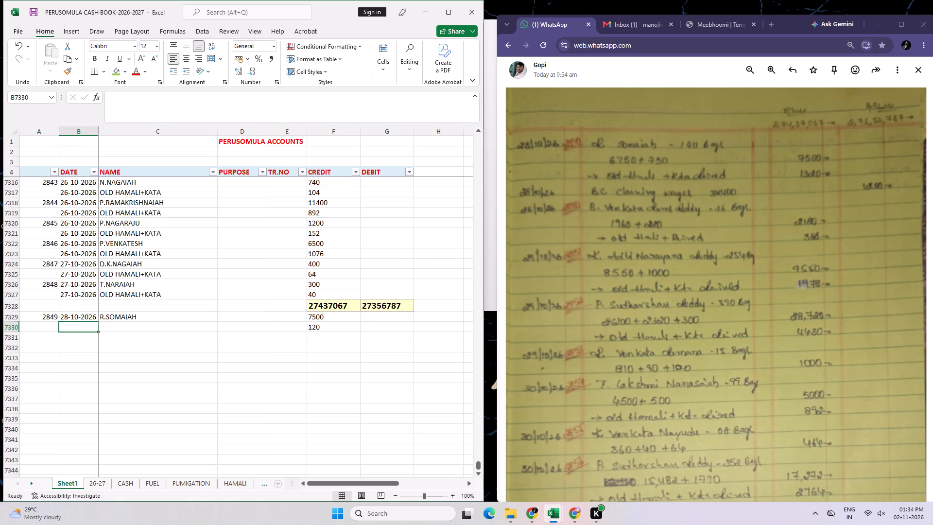
Begin the name in row 7330 with OLD.
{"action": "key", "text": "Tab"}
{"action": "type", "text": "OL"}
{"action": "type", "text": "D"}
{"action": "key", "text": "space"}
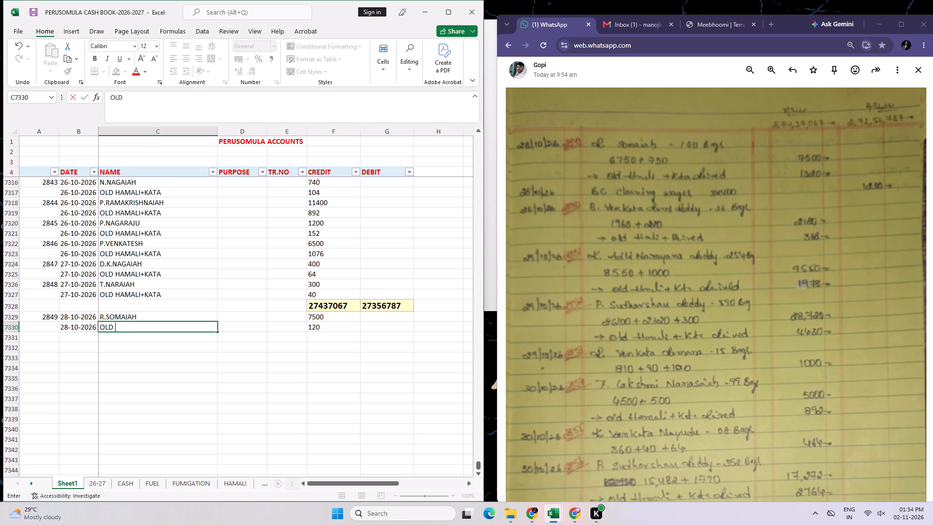
Complete the name in row 7330 as OLD HAMALI+KATA and save the workbook.
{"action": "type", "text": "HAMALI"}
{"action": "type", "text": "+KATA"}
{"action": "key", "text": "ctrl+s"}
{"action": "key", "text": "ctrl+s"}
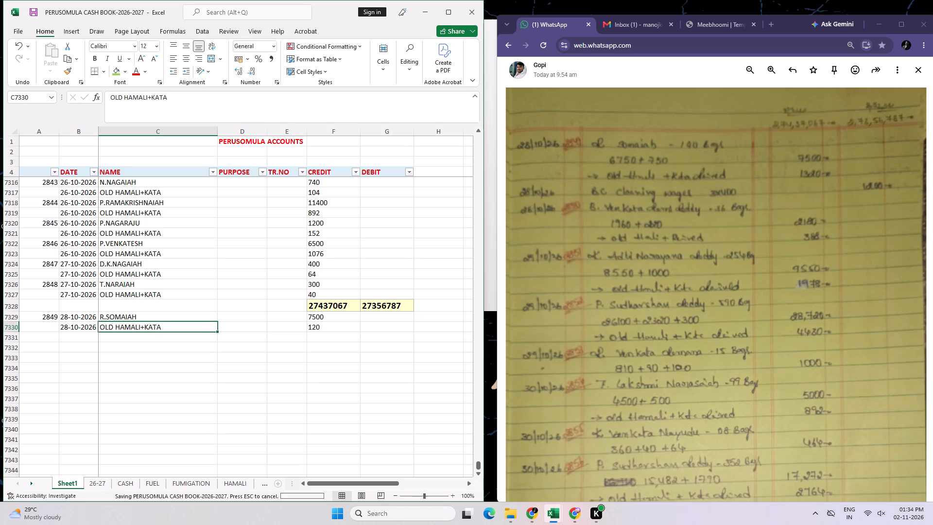
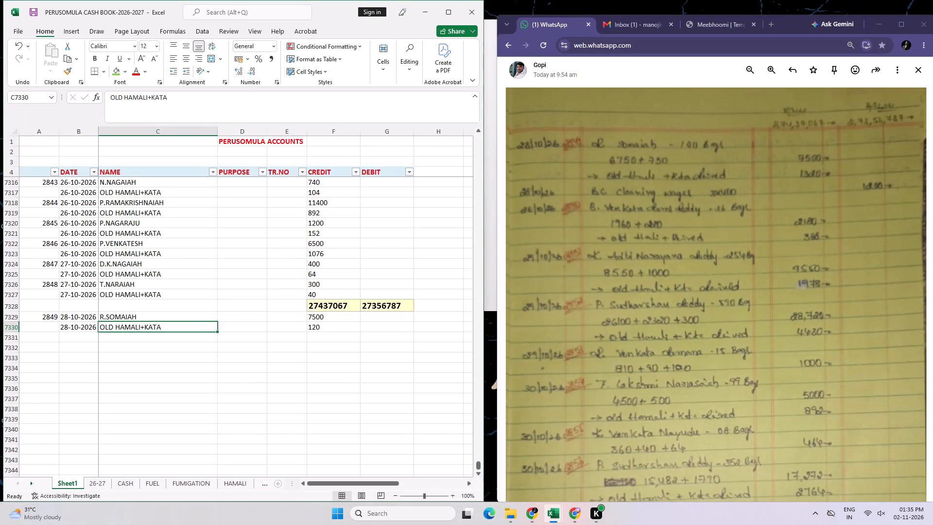
Start entry 2850 in row 7331 by entering its serial number and copying the date from the row above.
{"action": "left_click", "coordinate": [56, 334]}
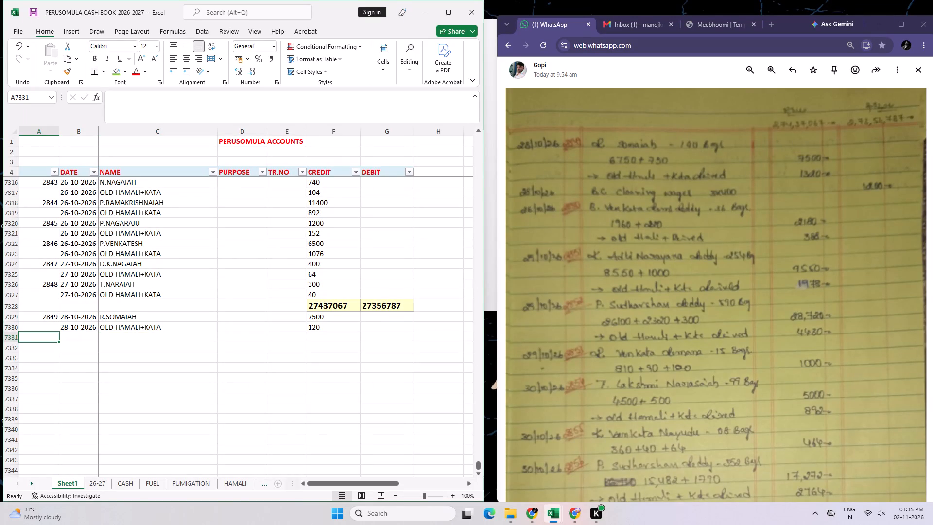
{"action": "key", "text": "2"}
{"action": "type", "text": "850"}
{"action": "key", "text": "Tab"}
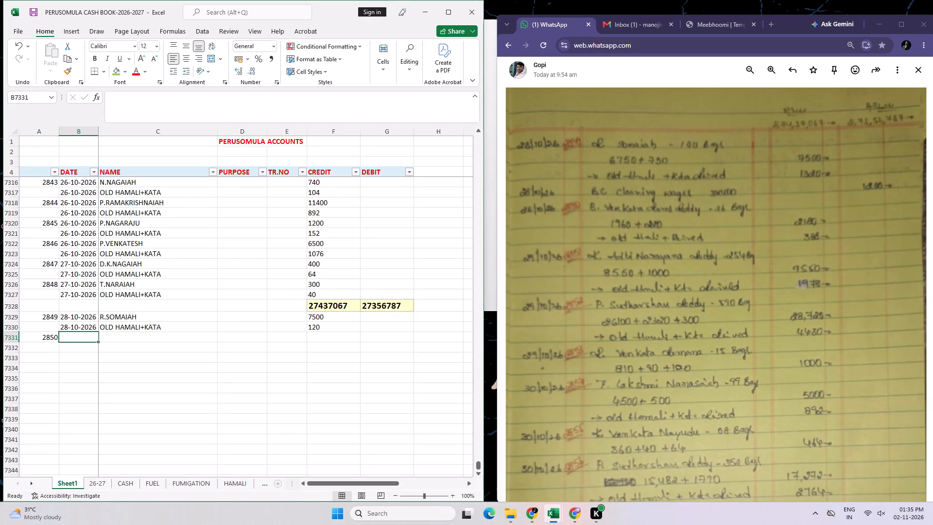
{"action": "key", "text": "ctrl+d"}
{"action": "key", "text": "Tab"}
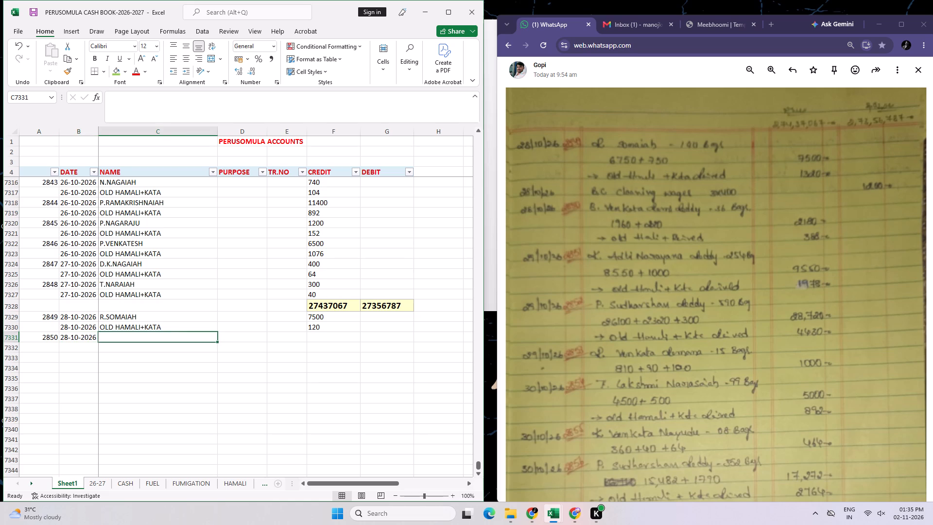
Copy the date from row 7331 into row 7332, return to the name cell of entry 2850 and save the workbook.
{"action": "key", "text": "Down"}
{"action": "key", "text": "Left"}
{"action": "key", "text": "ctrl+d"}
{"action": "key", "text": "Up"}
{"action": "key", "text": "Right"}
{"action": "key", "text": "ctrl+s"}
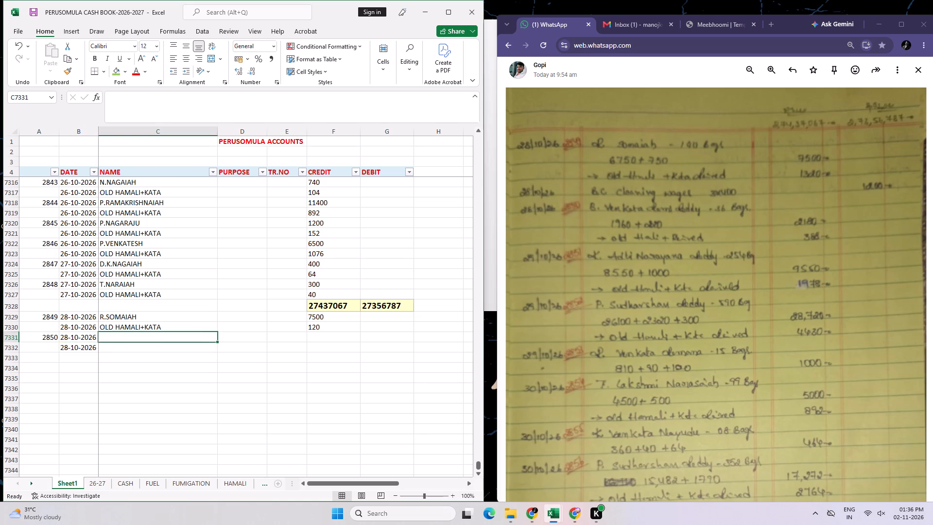
Copy the name B,C GODOWN CLEANING WAGES from the 24-10-2026 entry in row 7313 into row 7331, and save the workbook.
{"action": "scroll", "coordinate": [53, 318], "scroll_direction": "up", "scroll_amount": 3}
{"action": "left_click", "coordinate": [132, 247]}
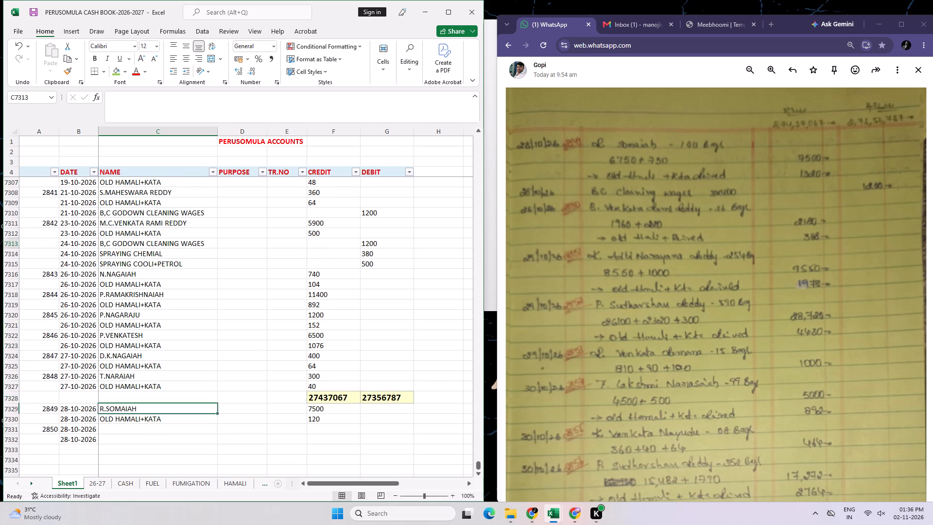
{"action": "key", "text": "ctrl+c"}
{"action": "left_click", "coordinate": [124, 425]}
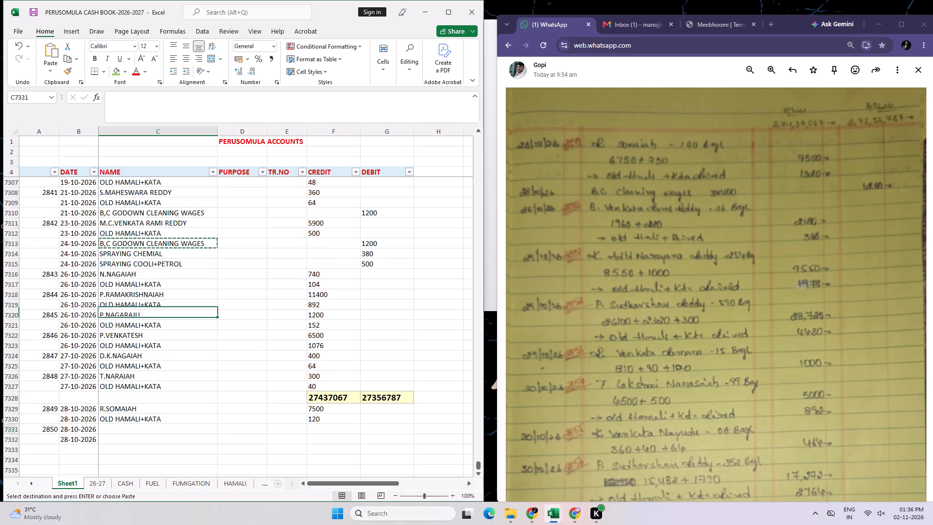
{"action": "key", "text": "ctrl+v"}
{"action": "key", "text": "ctrl+s"}
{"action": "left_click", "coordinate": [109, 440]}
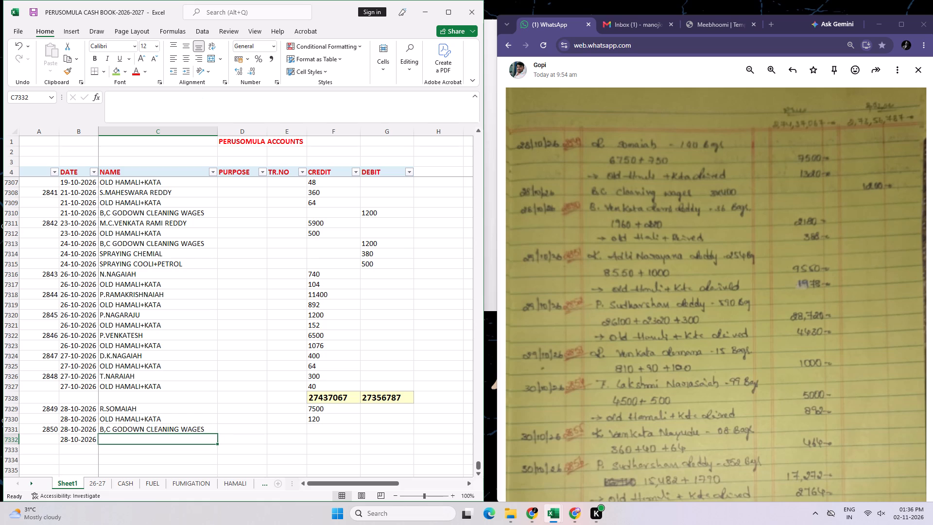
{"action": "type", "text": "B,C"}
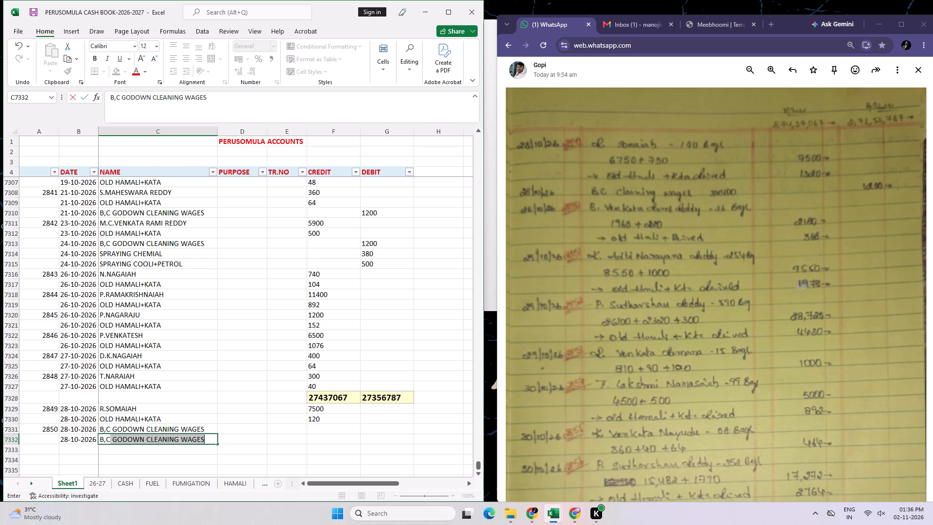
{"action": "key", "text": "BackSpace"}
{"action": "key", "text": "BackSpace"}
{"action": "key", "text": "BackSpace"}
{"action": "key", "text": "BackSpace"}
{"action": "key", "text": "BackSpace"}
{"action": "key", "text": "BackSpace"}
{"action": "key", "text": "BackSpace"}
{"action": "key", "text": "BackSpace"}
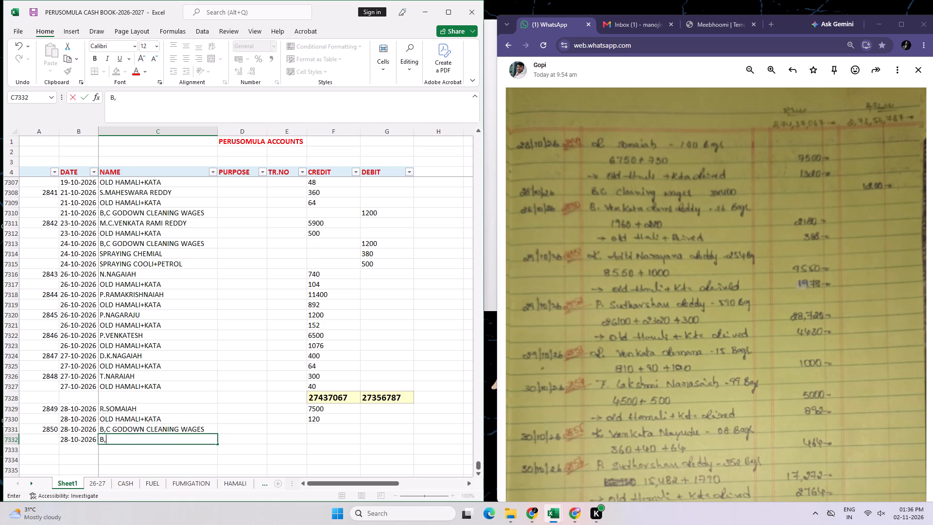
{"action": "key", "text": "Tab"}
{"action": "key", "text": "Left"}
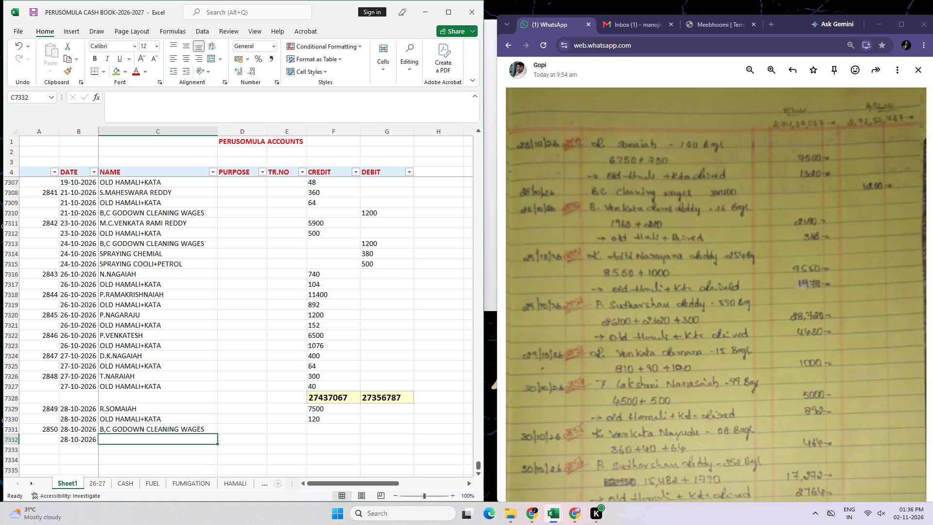
Enter the payer's name for entry 2850 from the photo in the NAME cell of row 7332.
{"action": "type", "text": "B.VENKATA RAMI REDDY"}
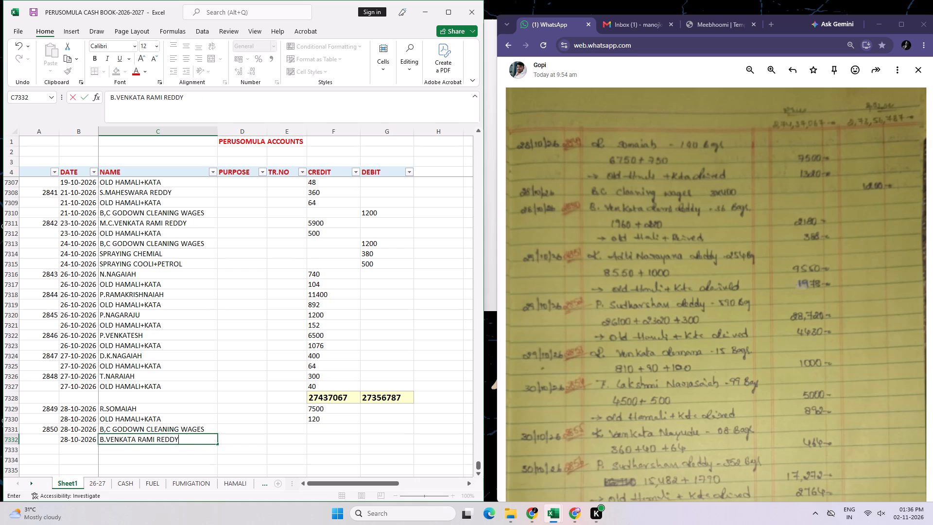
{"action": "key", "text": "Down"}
Copy serial number 2850 from row 7331 down to row 7332 and clear it from the cleaning wages row.
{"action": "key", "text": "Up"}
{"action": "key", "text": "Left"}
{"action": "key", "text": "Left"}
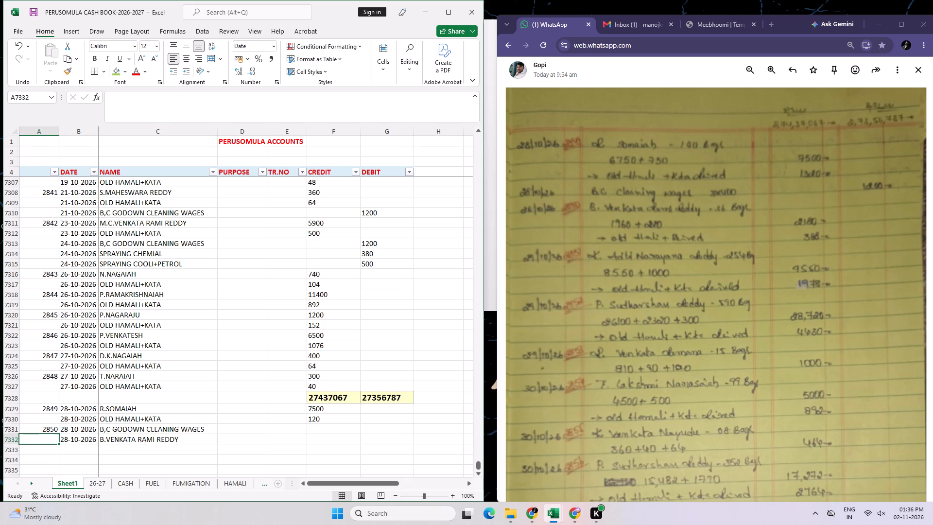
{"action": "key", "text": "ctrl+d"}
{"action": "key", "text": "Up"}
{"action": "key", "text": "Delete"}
Enter a debit of 1200 for B,C GODOWN CLEANING WAGES in row 7331.
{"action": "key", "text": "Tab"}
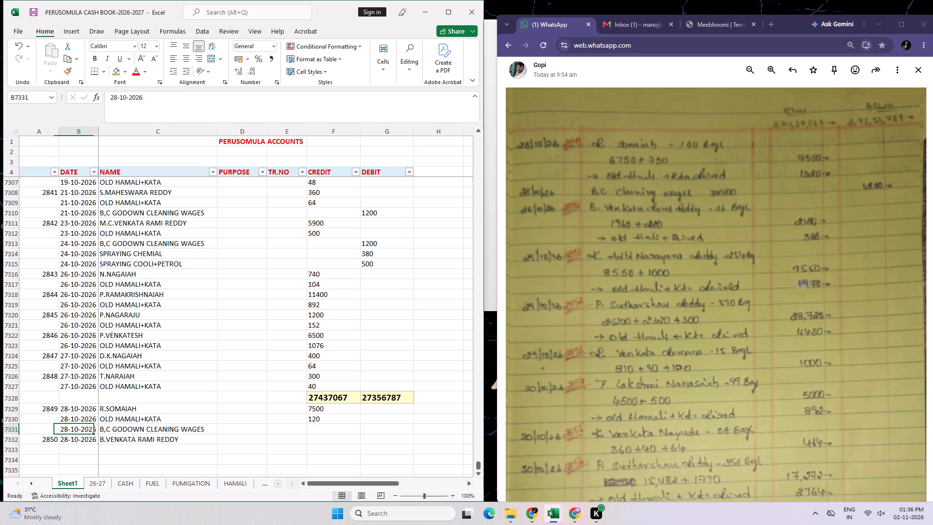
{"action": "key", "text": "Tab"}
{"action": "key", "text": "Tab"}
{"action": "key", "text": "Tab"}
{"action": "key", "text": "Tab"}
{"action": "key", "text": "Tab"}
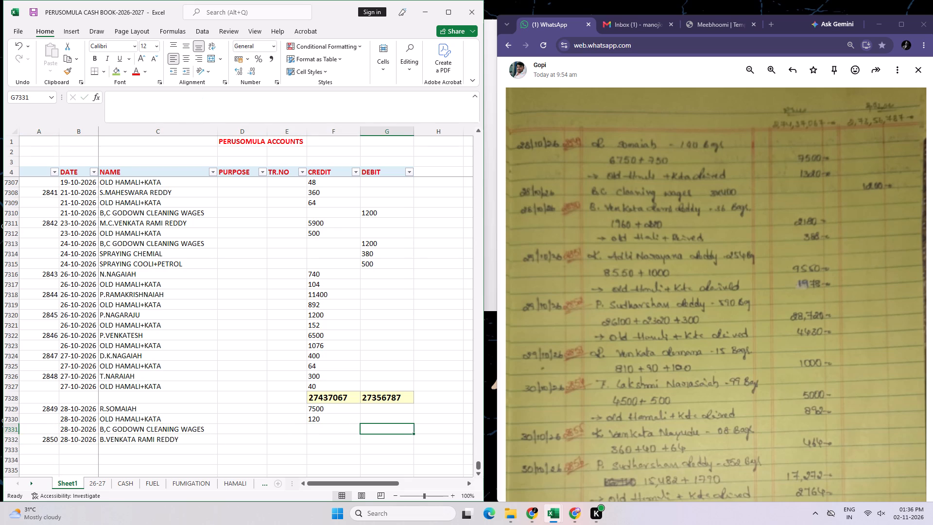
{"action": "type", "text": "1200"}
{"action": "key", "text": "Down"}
Enter the credit amount for entry 2850 in row 7332 as the formula =1960+220.
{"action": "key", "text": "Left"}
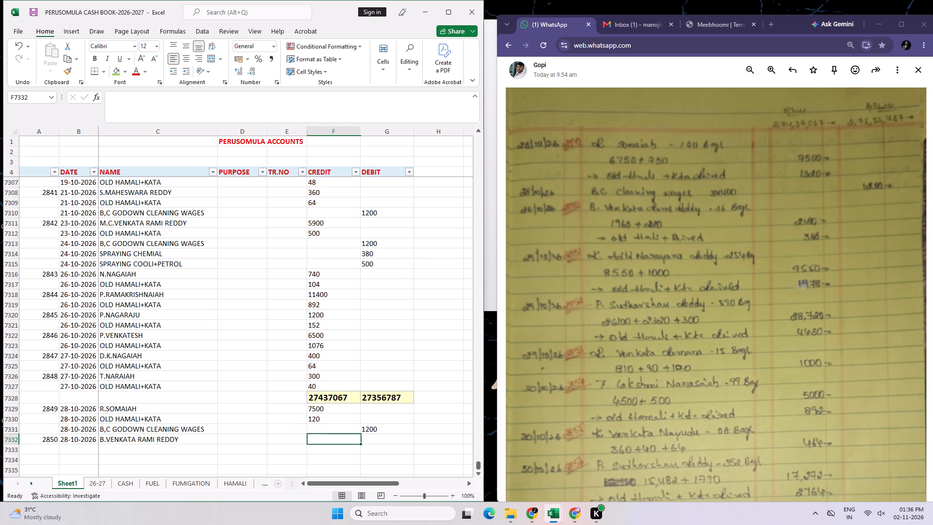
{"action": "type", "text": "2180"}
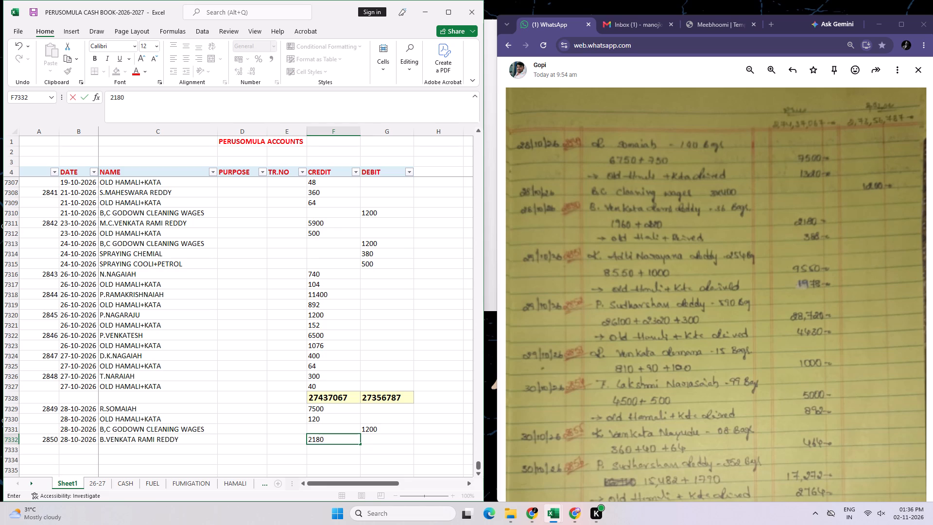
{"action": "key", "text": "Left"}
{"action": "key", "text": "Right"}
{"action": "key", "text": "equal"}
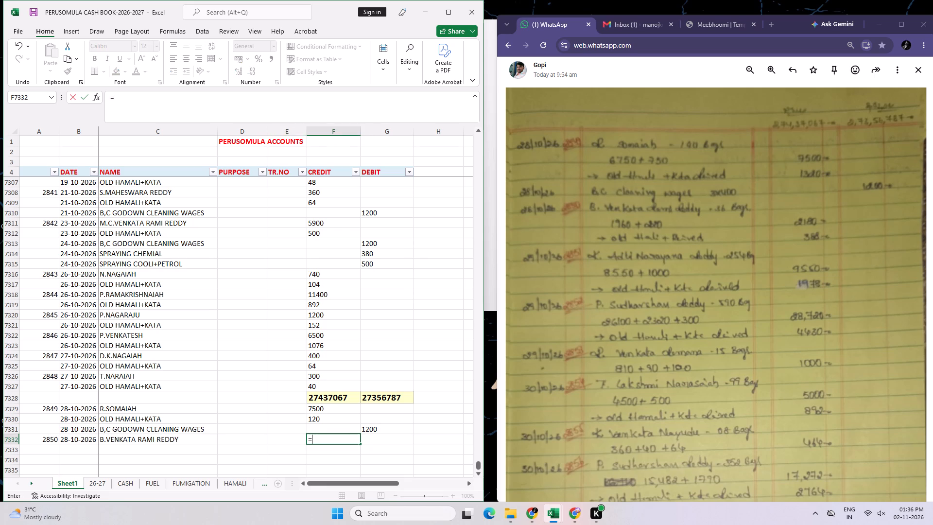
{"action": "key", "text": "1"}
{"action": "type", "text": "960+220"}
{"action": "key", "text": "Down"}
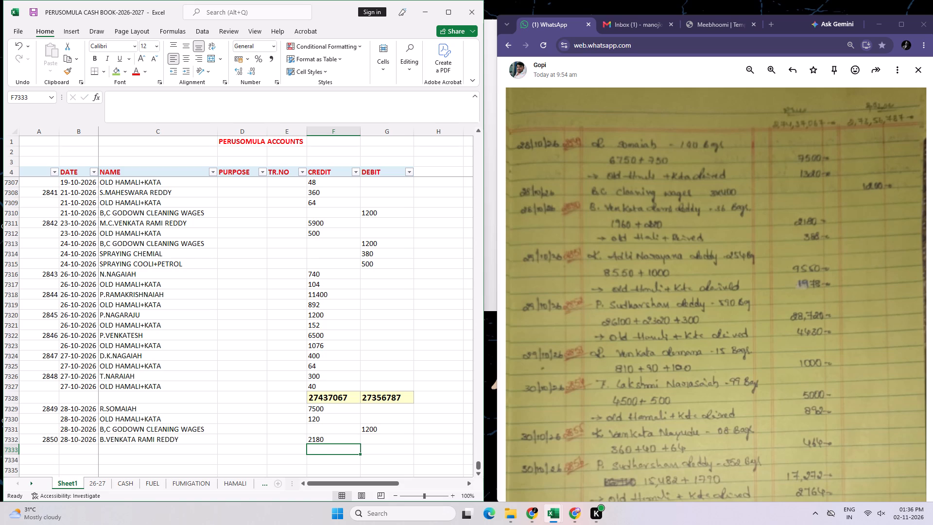
Fill row 7333 with a credit of 388, the date from the row above and the name OLD HAMALI+KATA, and save the workbook.
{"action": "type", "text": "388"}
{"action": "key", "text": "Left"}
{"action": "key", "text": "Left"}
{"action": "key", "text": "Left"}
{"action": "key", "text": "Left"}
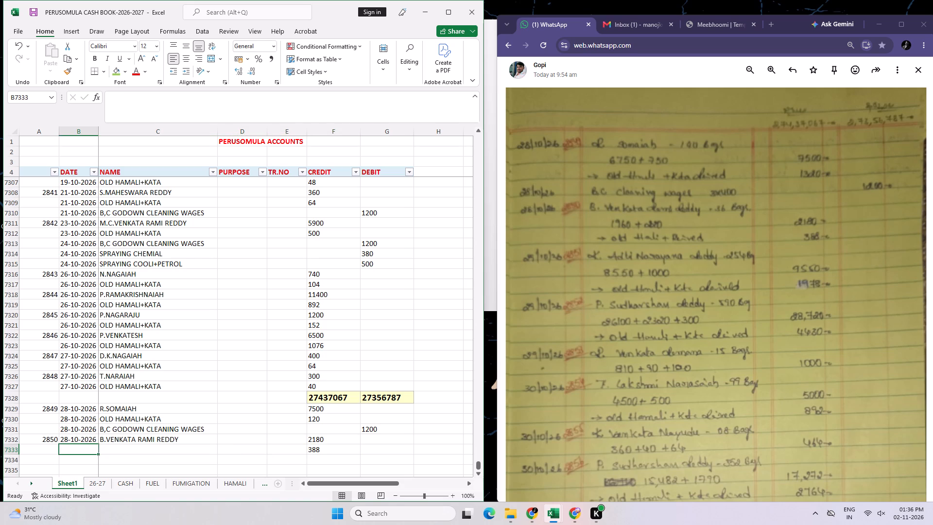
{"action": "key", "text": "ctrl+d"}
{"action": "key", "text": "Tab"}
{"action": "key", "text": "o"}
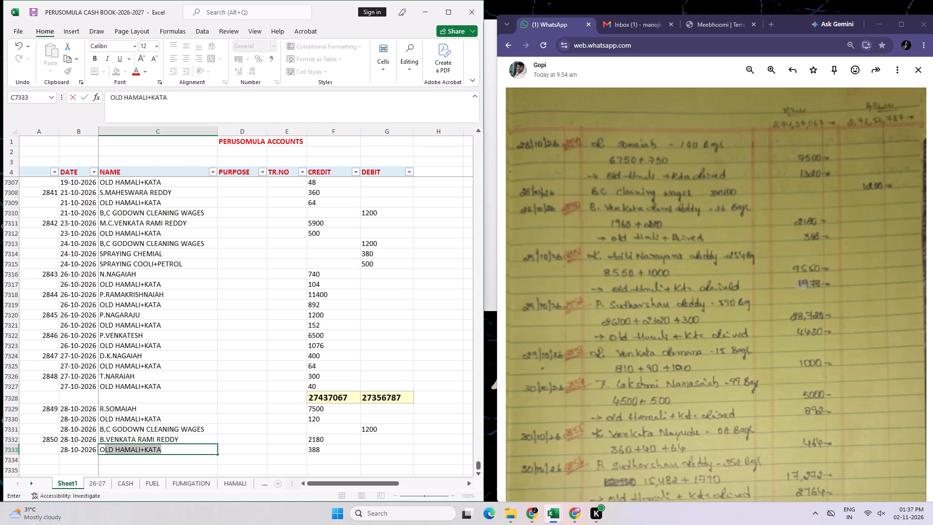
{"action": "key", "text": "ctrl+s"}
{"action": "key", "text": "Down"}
Start row 7334 with serial number 2851 and the date 29-10-26, and save the workbook.
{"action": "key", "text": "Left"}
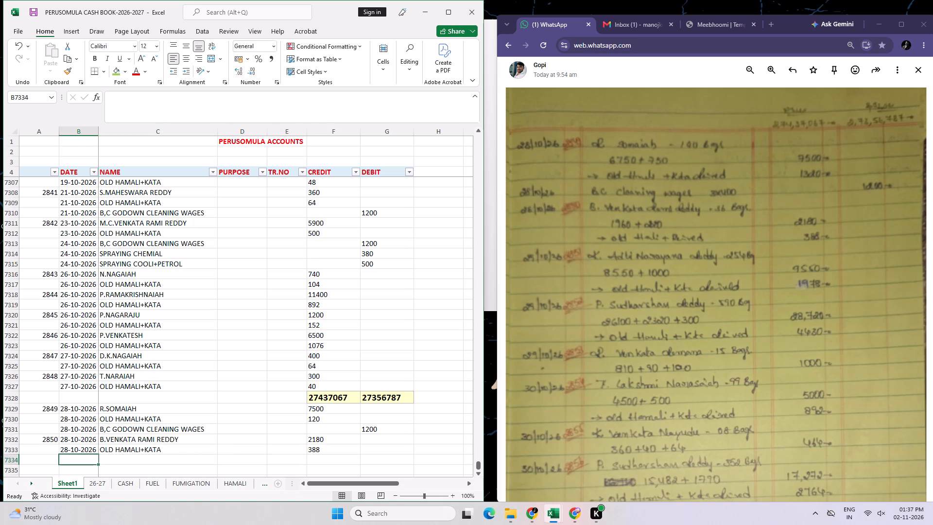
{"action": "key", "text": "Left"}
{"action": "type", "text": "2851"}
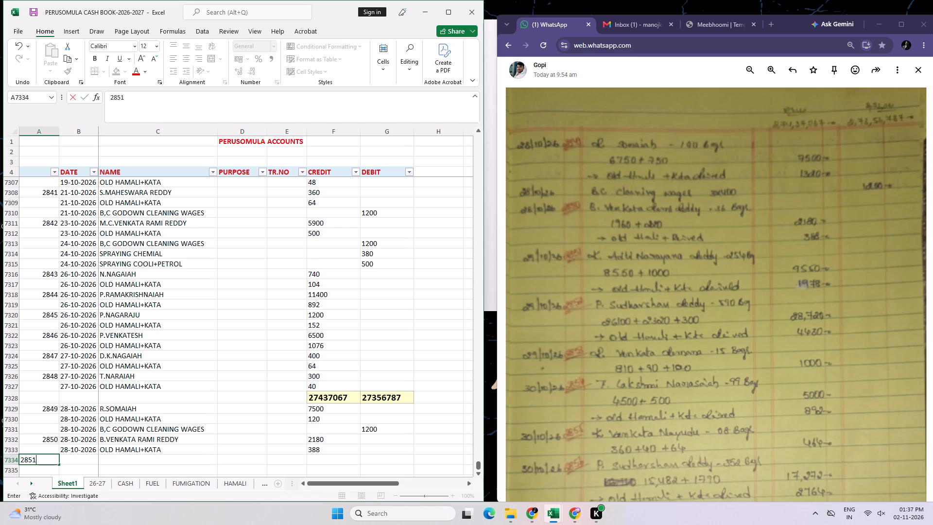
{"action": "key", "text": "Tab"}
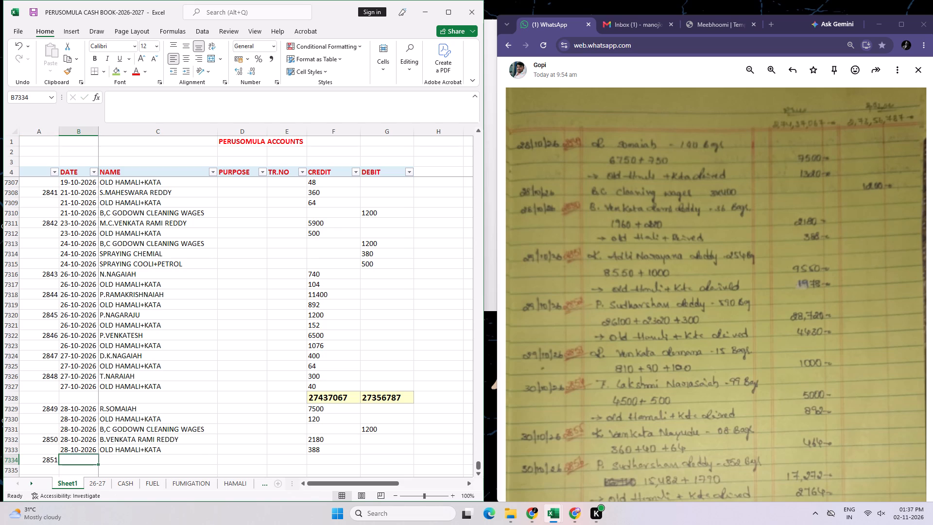
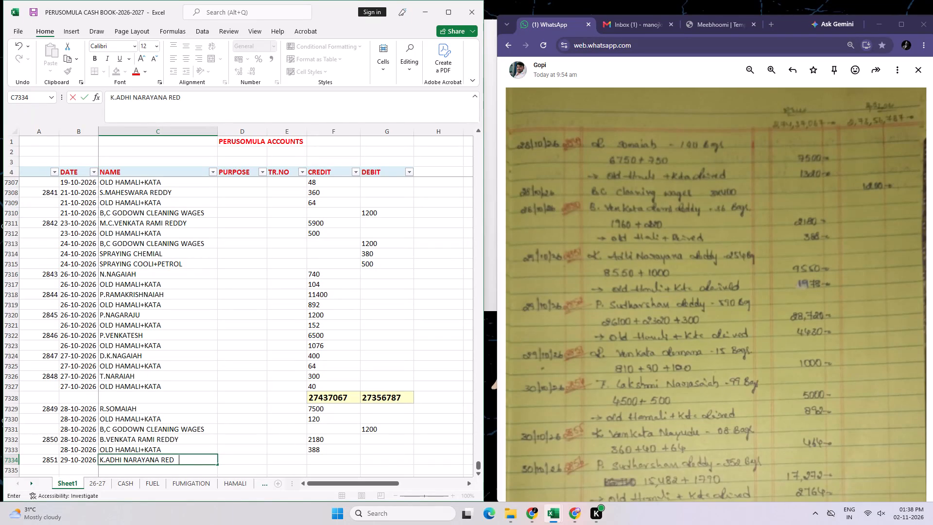
Complete the payer name for entry 2851 and add an OLD HAMALI+KATA line in row 7335 with the date 29-10-2026 filled down.
{"action": "key", "text": "Down"}
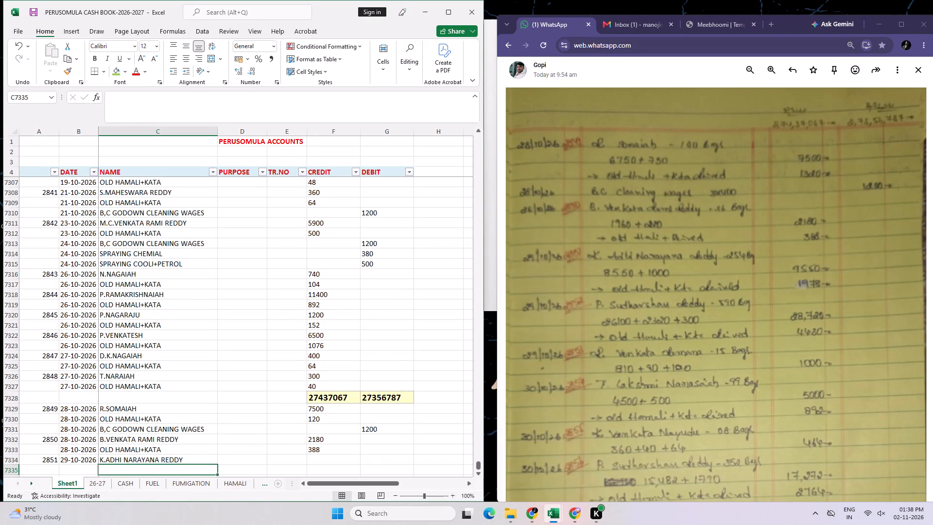
{"action": "key", "text": "o"}
{"action": "key", "text": "Left"}
{"action": "key", "text": "ctrl+d"}
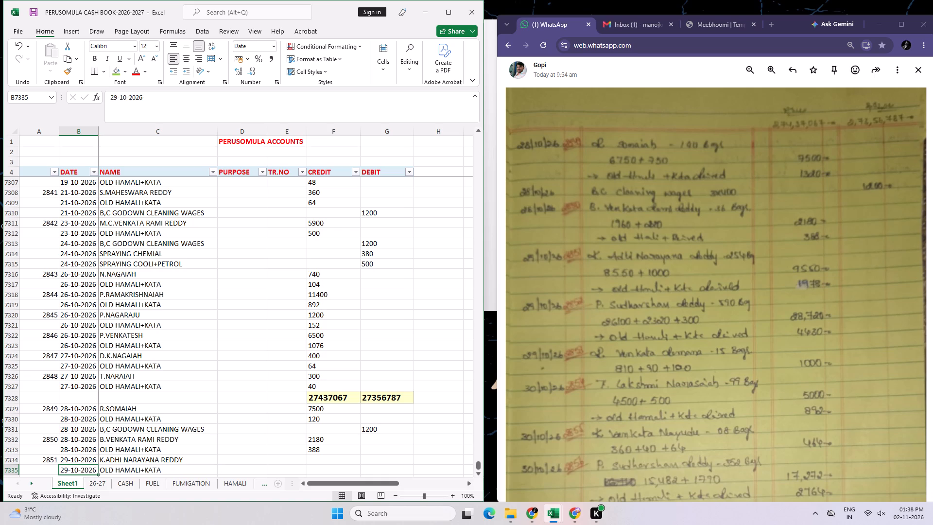
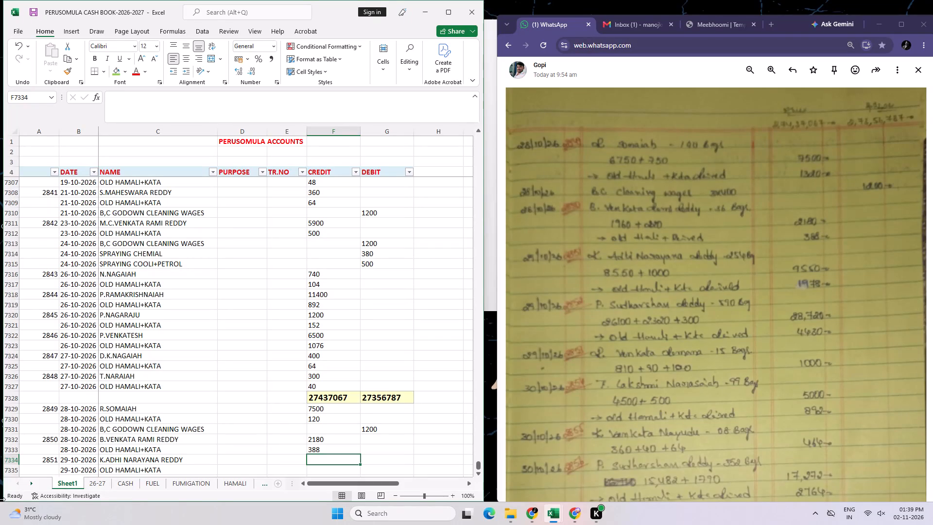
{"action": "key", "text": "equal"}
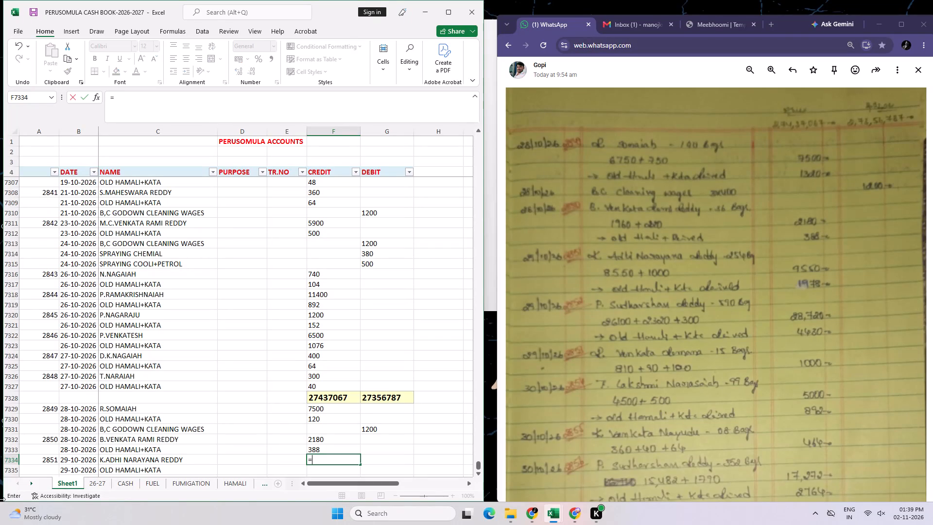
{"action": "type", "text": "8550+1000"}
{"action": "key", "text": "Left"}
Begin the credit amount for the OLD HAMALI+KATA line in row 7335 with 1.
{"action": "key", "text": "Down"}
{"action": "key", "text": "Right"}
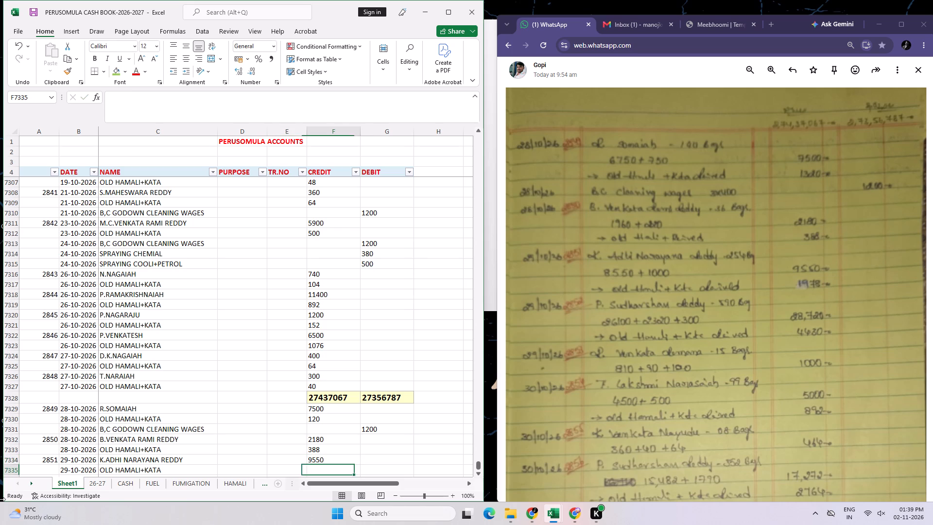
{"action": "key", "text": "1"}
Enter 1978 as the credit amount for the OLD HAMALI+KATA line dated 29-10-2026 in row 7335.
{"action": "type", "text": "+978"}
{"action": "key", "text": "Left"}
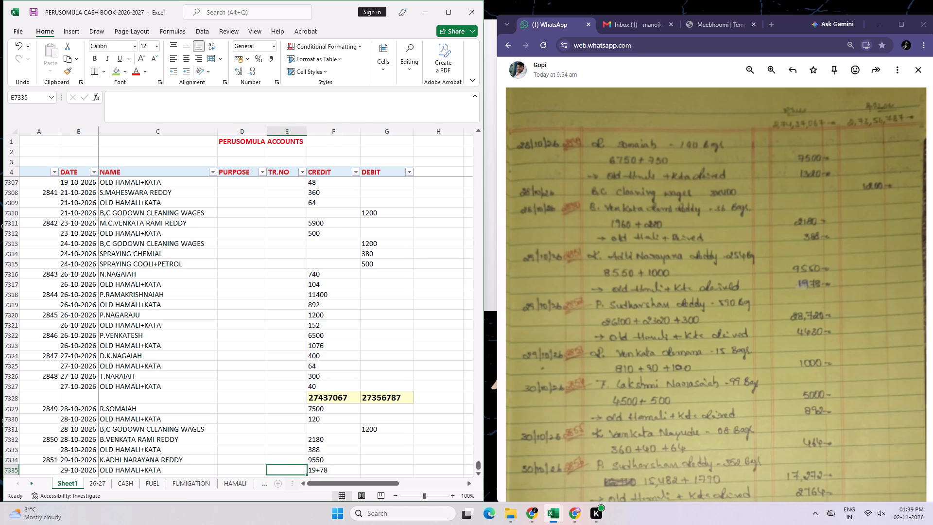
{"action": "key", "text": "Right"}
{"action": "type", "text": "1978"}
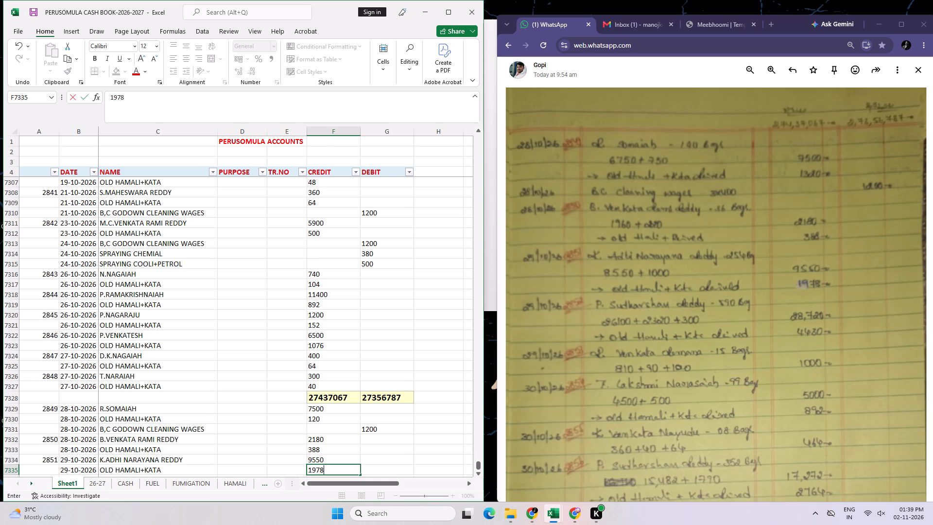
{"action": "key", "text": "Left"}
Start the next ledger entry in row 7336 with the entry number 2852 in column A.
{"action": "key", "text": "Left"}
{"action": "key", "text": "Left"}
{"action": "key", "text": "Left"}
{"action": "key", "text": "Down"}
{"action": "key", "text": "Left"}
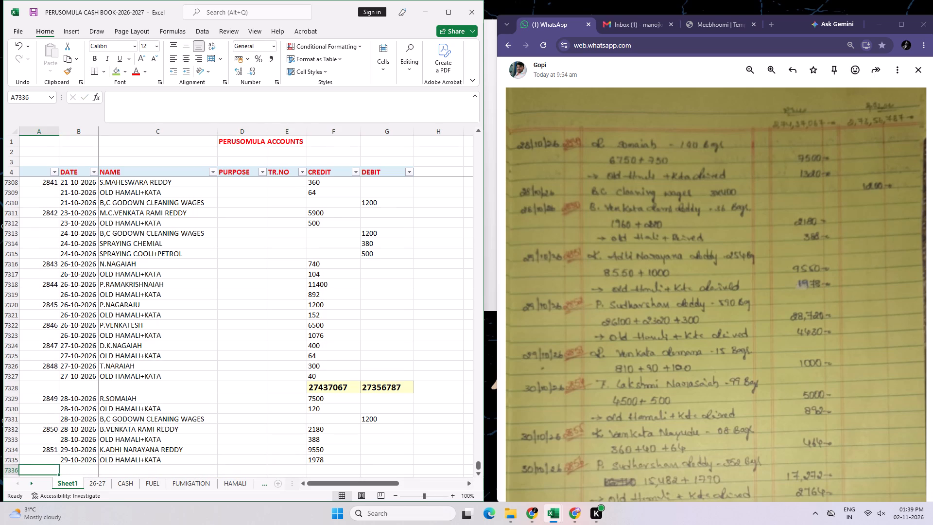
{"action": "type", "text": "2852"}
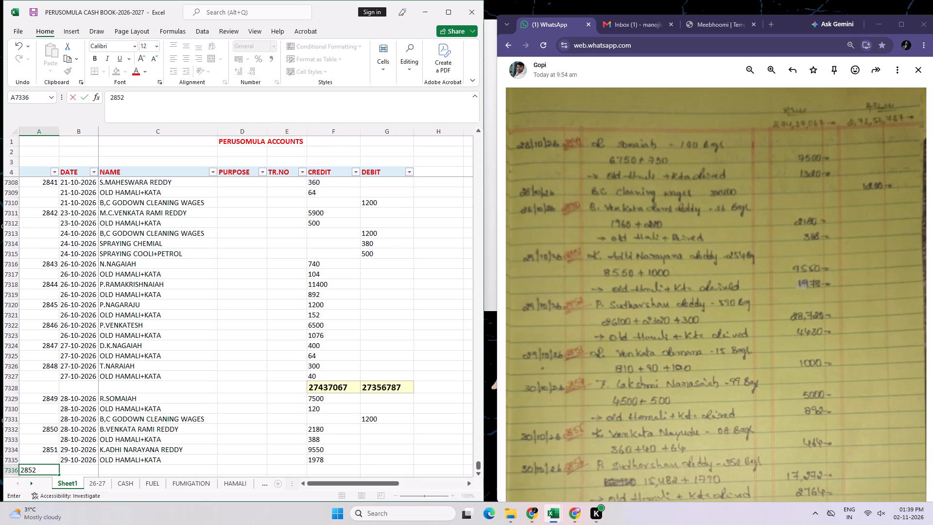
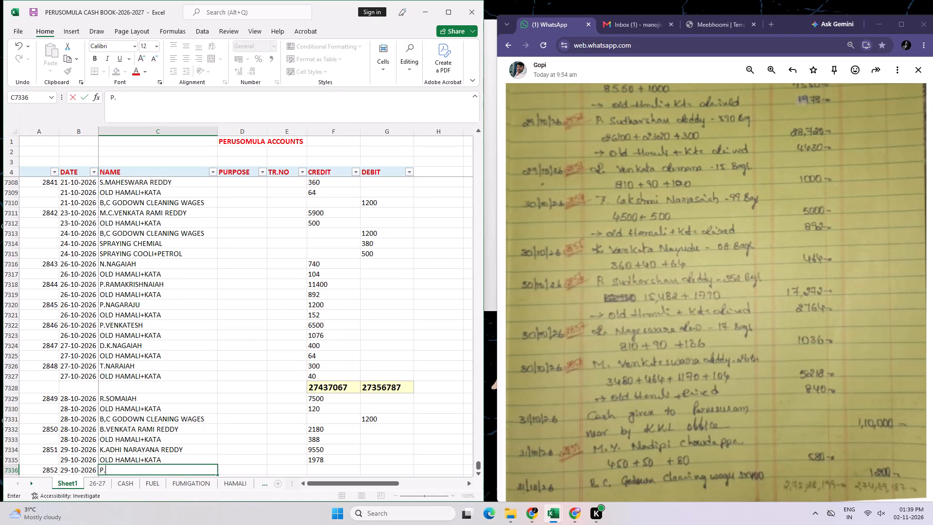
Enter the payer's name for entry 2852 in row 7336 and add an OLD HAMALI+KATA line dated 29-10-2026 in row 7337.
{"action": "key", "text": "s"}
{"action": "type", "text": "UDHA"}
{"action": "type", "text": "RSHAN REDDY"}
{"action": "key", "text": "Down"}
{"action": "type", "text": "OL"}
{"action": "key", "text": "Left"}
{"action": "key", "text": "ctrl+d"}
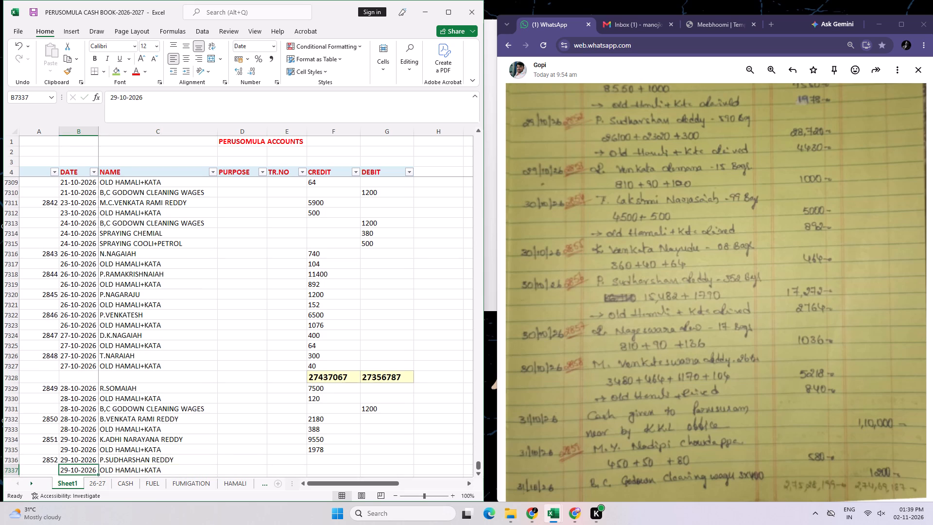
Enter credit amounts of 28720 for entry 2852 in row 7336 and 4430 for its OLD HAMALI+KATA line in row 7337.
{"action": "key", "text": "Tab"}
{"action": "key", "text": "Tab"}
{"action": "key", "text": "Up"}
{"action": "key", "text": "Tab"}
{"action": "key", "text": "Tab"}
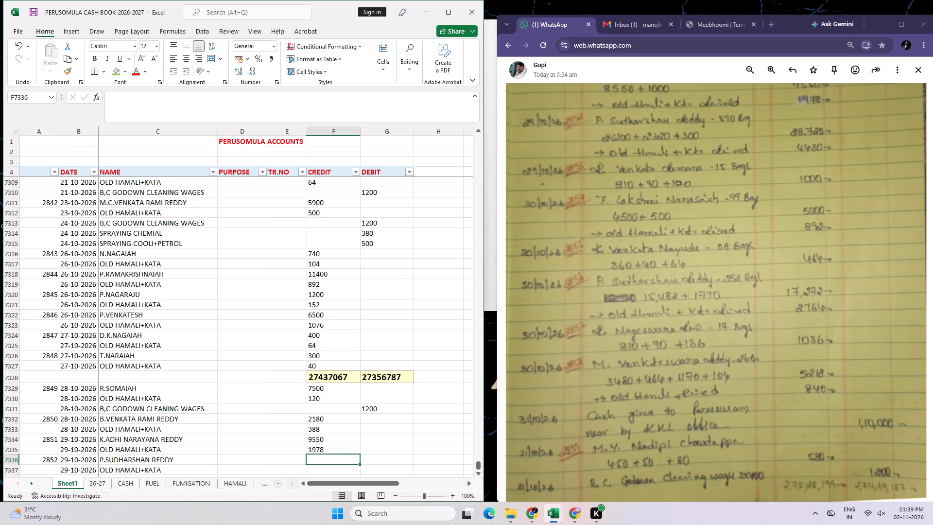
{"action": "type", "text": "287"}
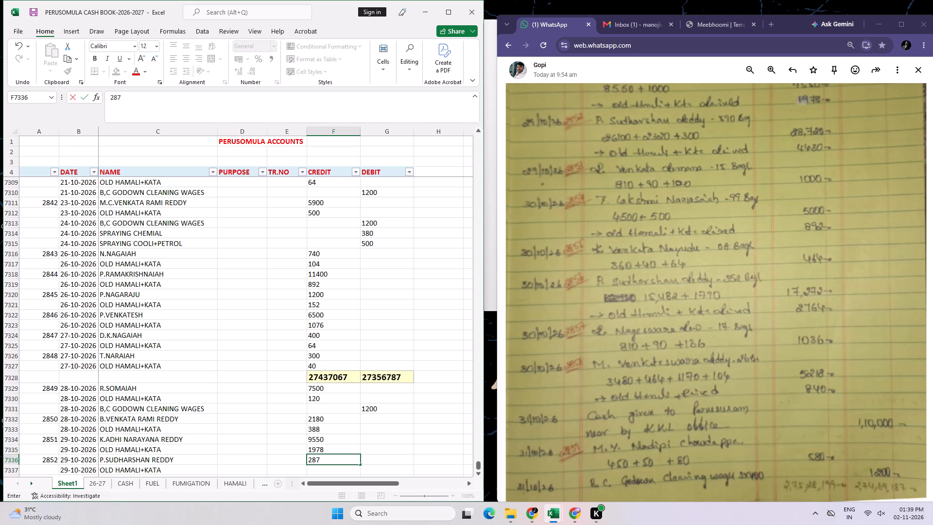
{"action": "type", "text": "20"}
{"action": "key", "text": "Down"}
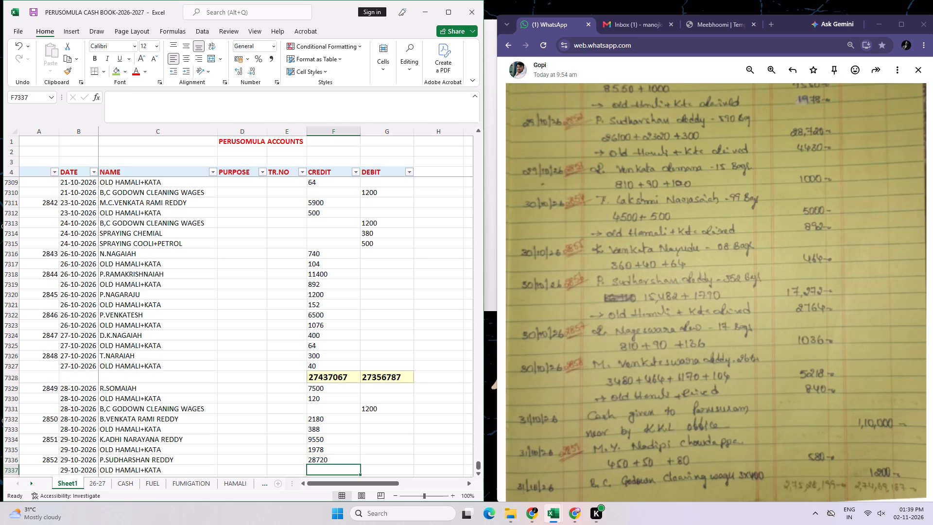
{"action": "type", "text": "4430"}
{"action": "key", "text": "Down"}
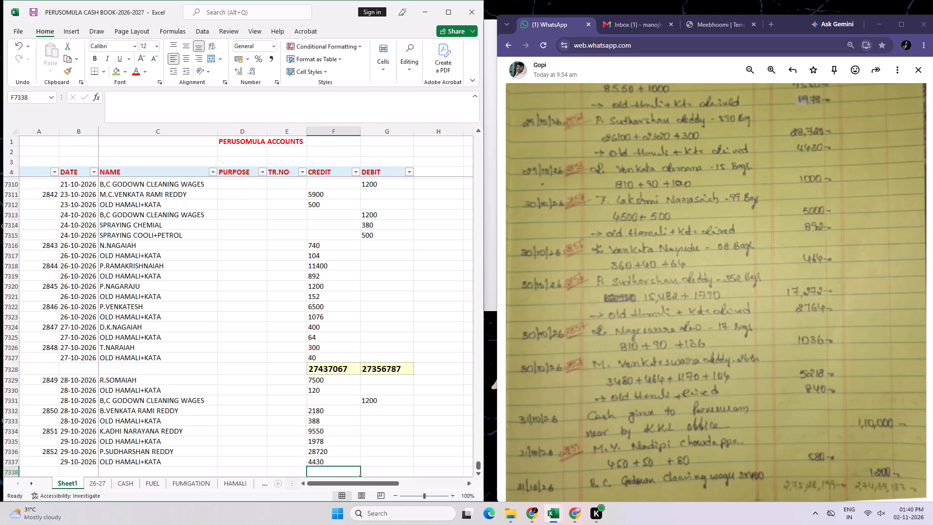
Replace the credit of entry 2852 in row 7336 with the formula =26100+2320+300.
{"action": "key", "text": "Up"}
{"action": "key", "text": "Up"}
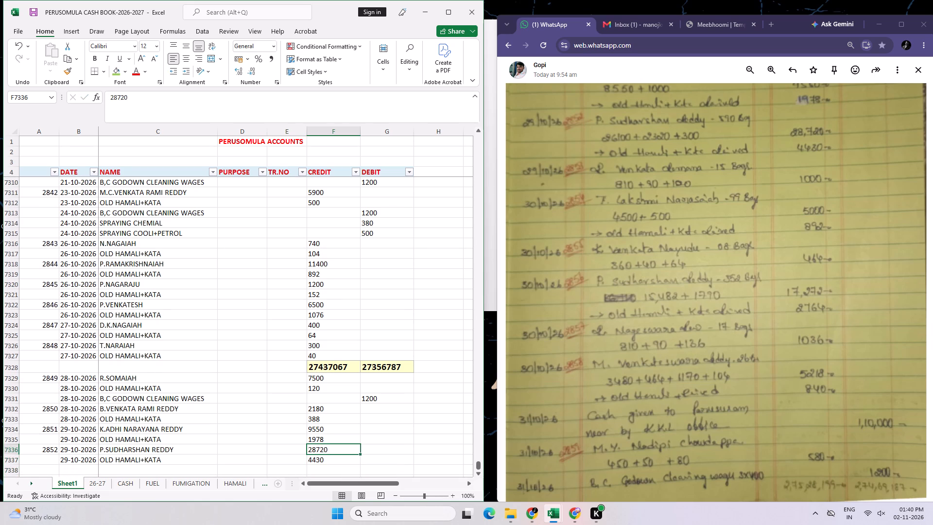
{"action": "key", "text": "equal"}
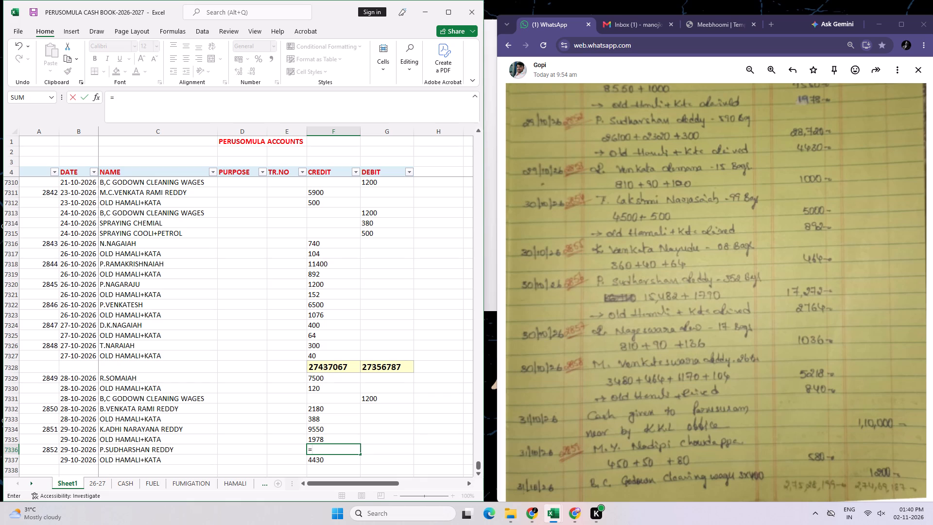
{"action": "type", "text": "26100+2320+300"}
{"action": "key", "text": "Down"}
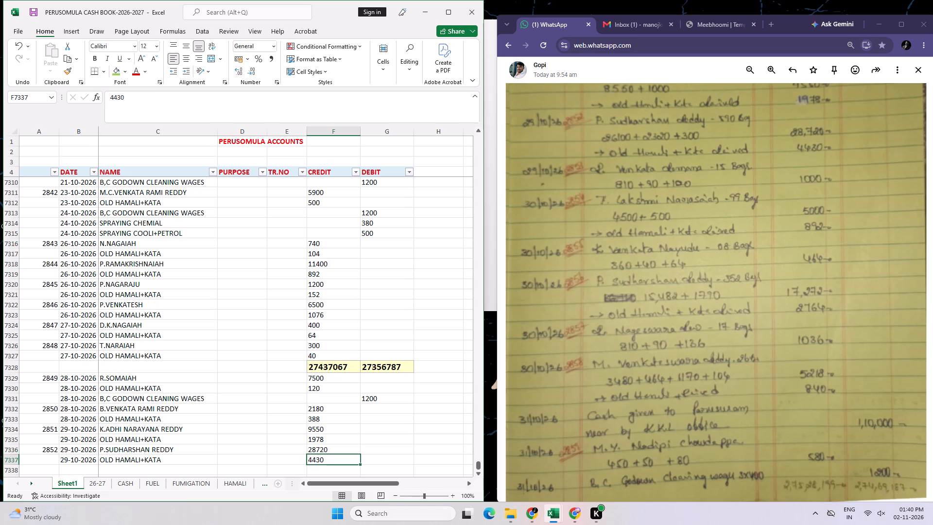
Start entry 2853 in row 7338, fill its date as 29-10-2026 from the row above, and save the workbook.
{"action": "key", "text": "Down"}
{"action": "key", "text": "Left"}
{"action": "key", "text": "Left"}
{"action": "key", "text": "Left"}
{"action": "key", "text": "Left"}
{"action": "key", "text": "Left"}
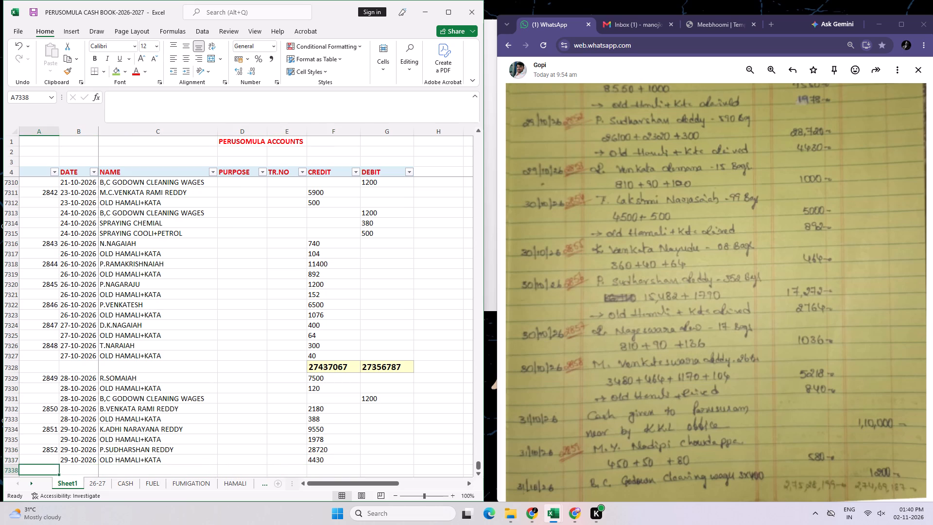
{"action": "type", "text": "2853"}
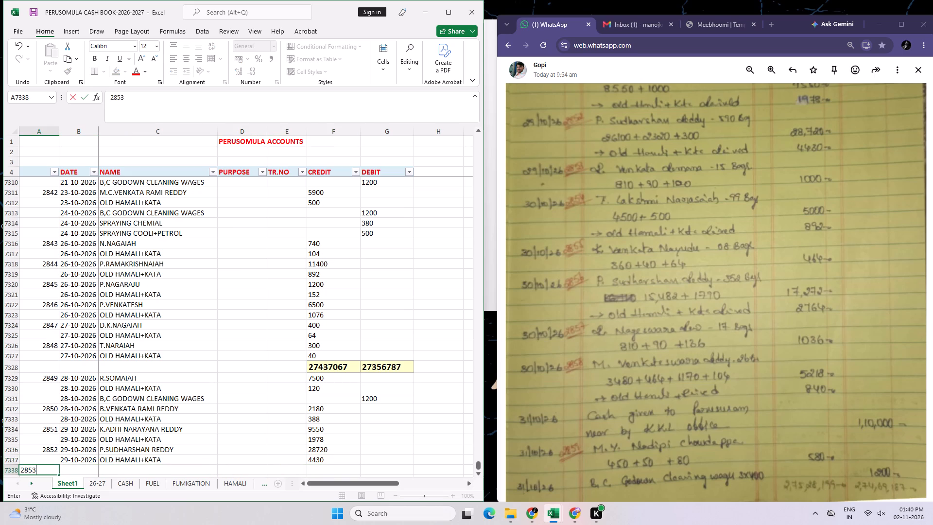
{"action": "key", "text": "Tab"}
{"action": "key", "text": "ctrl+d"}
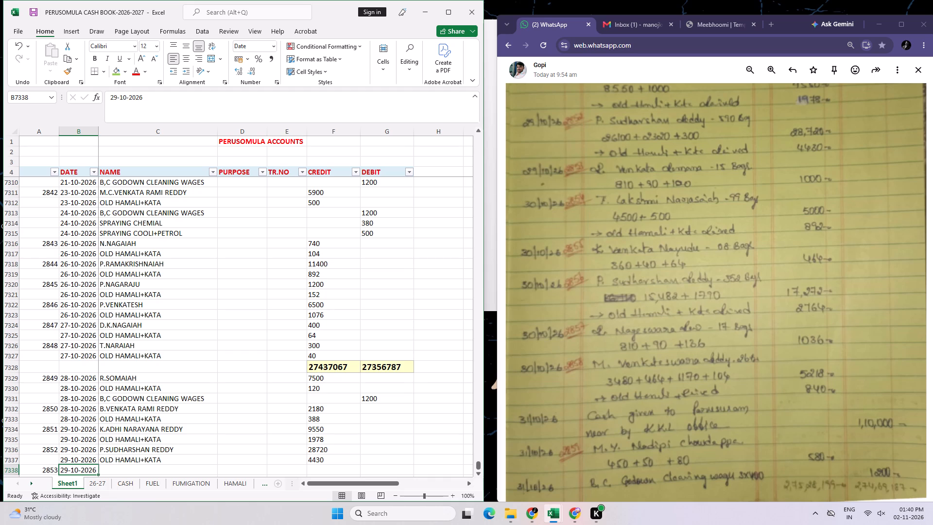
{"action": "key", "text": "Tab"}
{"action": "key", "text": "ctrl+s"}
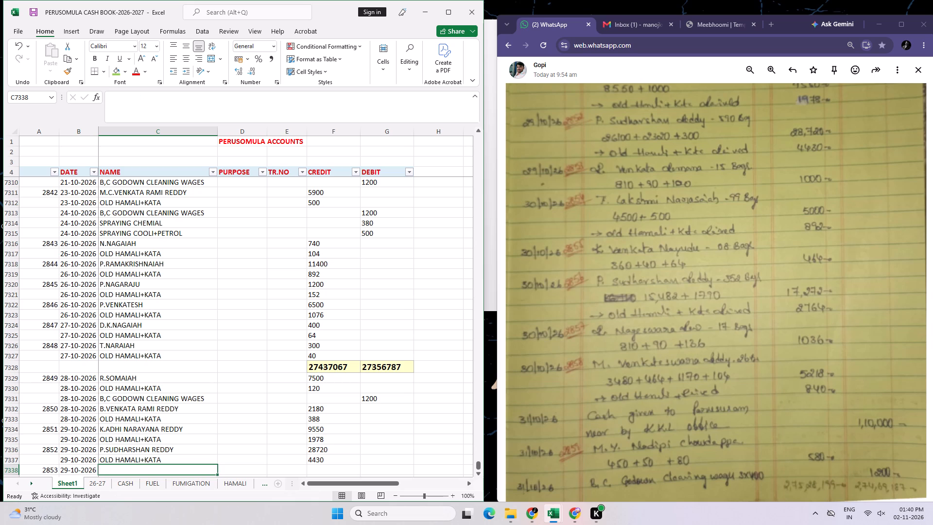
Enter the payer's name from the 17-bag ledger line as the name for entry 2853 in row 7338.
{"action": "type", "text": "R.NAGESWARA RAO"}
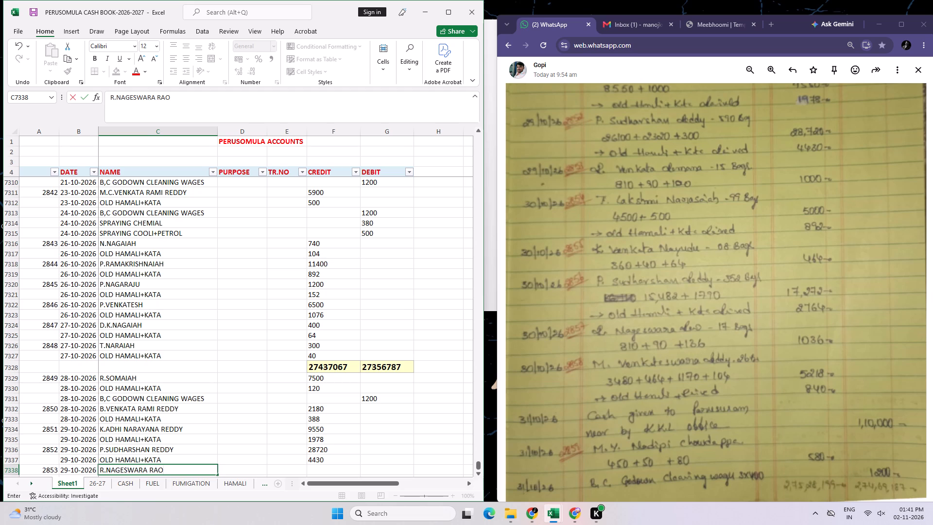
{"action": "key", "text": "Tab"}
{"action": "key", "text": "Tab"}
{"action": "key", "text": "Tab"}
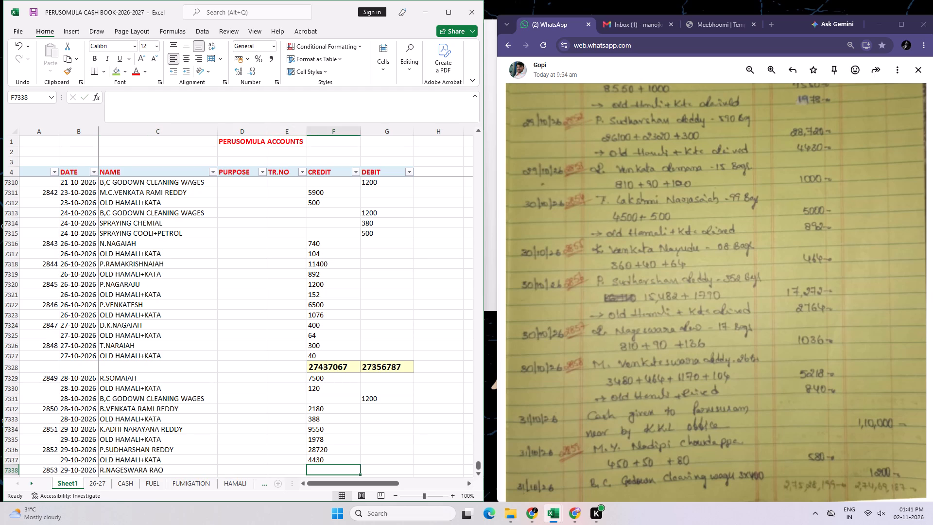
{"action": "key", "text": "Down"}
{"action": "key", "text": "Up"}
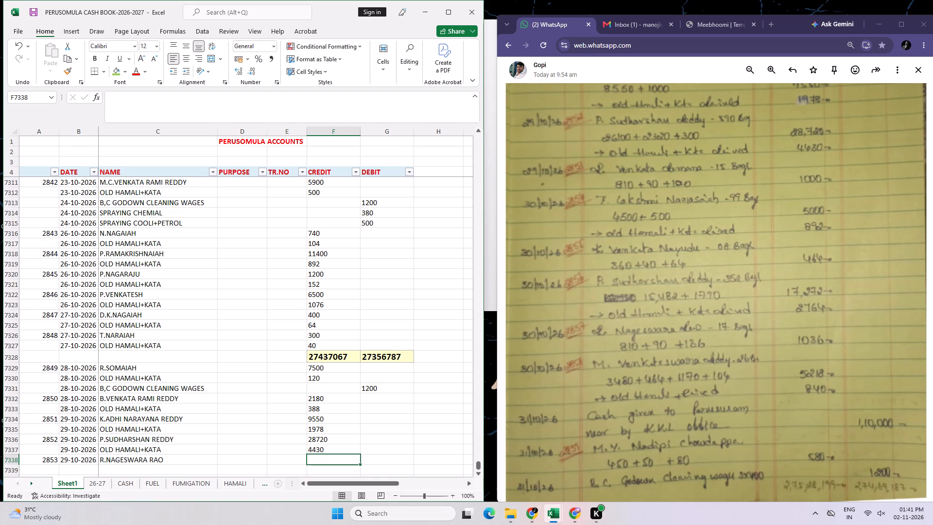
Replace the row 7338 name with the 15-bag ledger line's payer and add an OLD HAMALI+KATA line dated 29-10-2026 in row 7339.
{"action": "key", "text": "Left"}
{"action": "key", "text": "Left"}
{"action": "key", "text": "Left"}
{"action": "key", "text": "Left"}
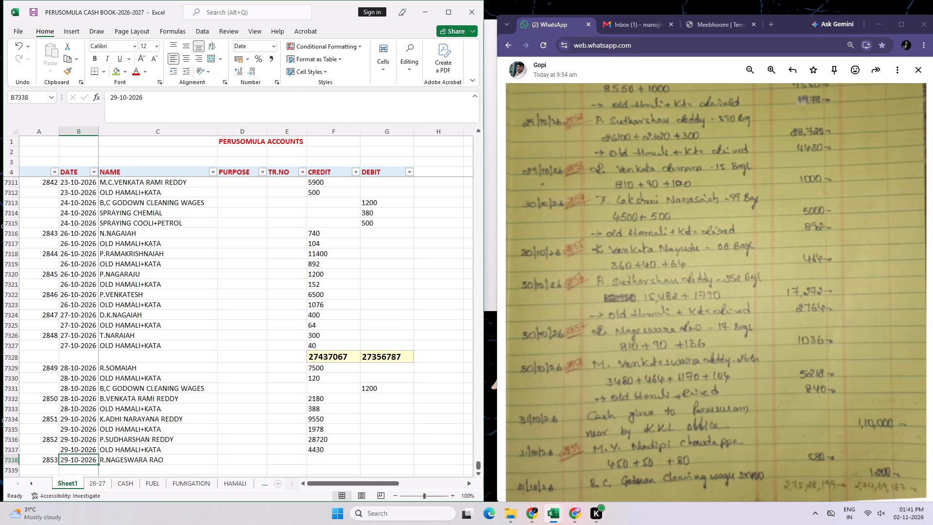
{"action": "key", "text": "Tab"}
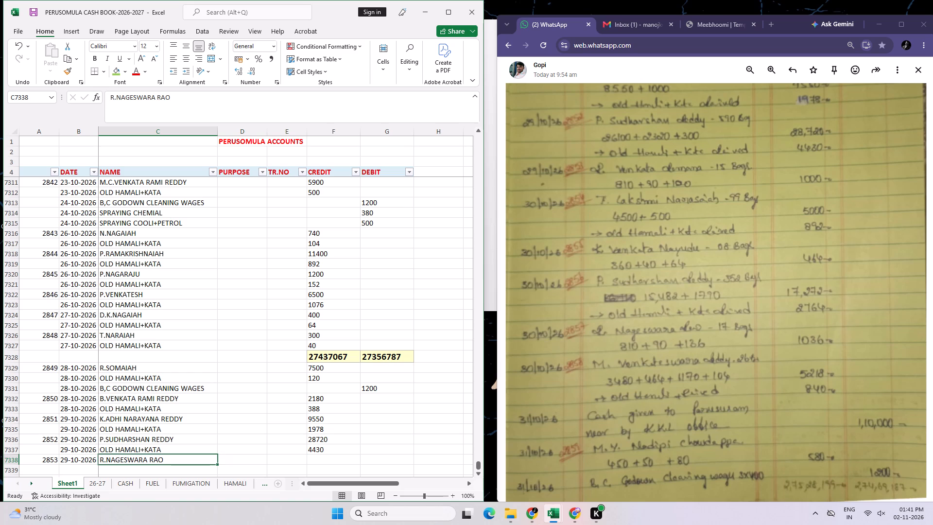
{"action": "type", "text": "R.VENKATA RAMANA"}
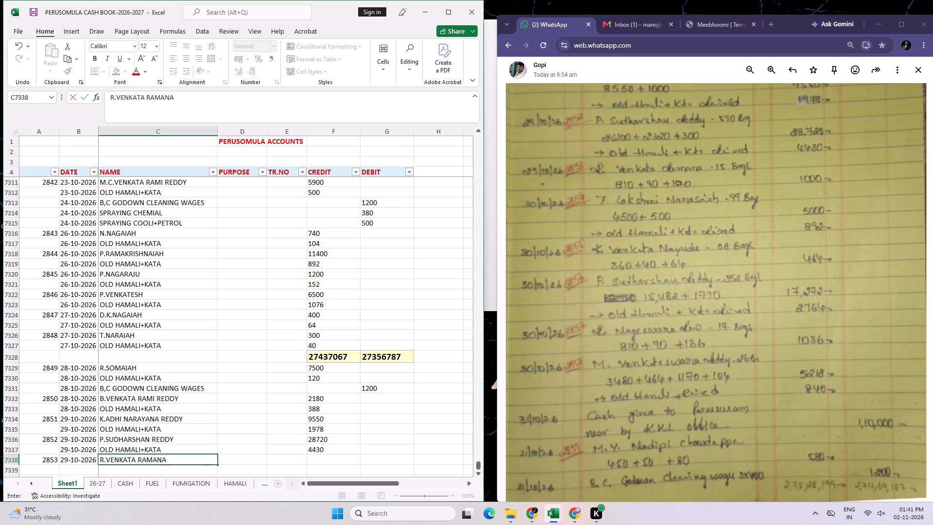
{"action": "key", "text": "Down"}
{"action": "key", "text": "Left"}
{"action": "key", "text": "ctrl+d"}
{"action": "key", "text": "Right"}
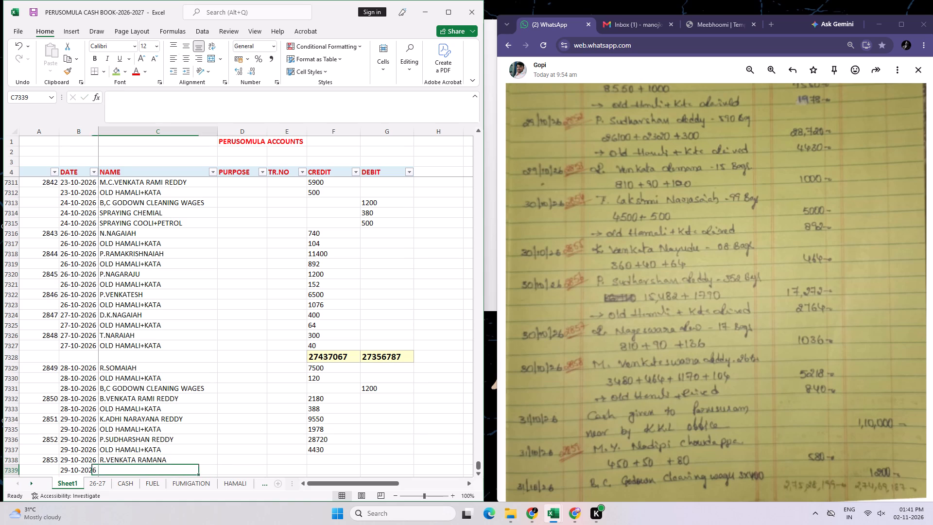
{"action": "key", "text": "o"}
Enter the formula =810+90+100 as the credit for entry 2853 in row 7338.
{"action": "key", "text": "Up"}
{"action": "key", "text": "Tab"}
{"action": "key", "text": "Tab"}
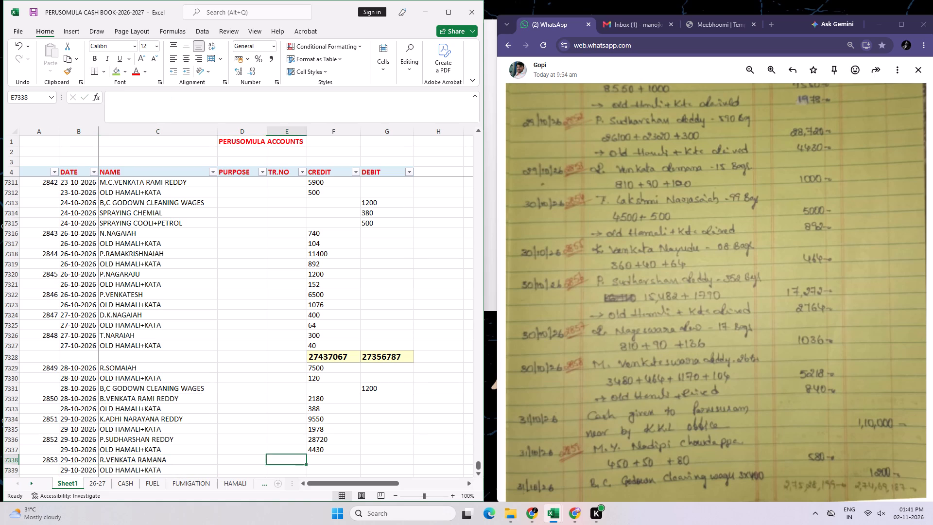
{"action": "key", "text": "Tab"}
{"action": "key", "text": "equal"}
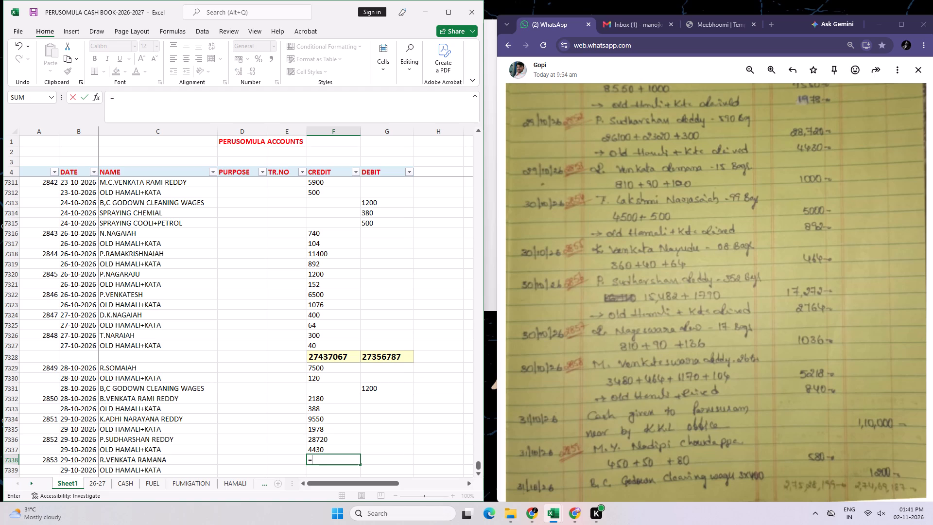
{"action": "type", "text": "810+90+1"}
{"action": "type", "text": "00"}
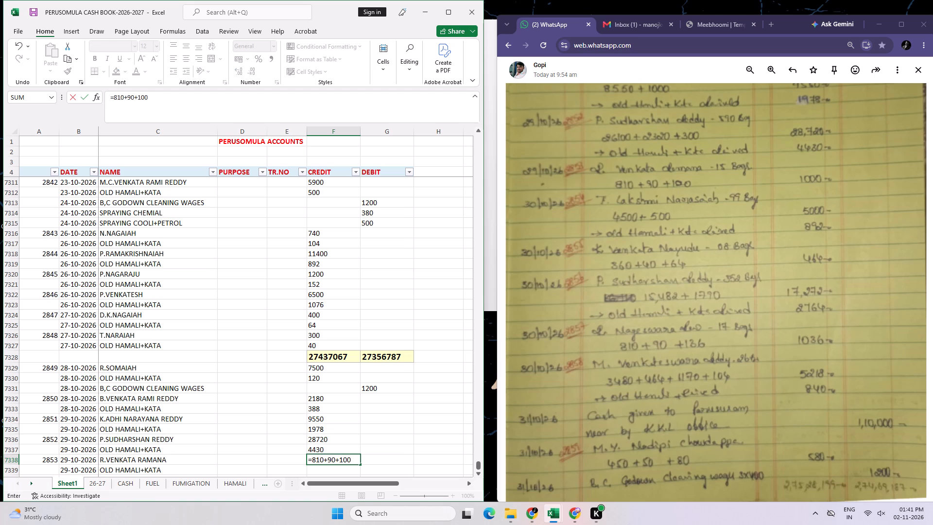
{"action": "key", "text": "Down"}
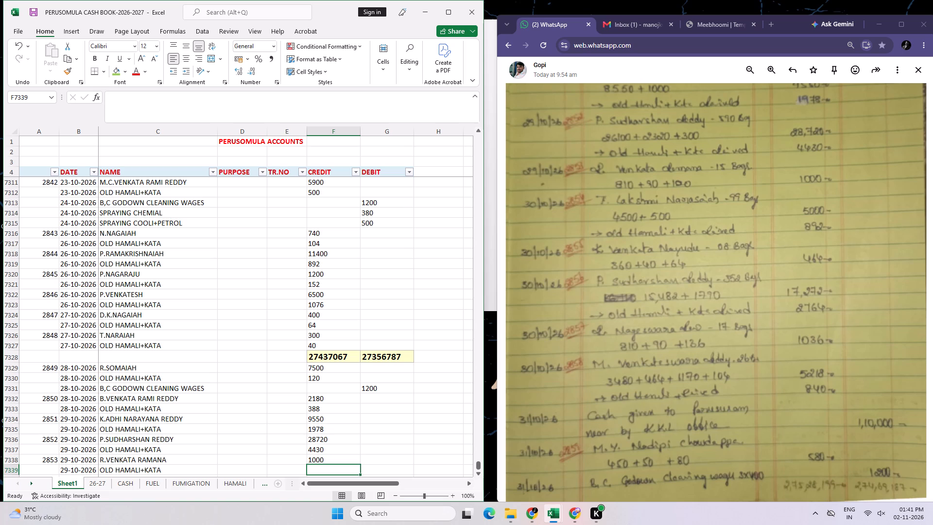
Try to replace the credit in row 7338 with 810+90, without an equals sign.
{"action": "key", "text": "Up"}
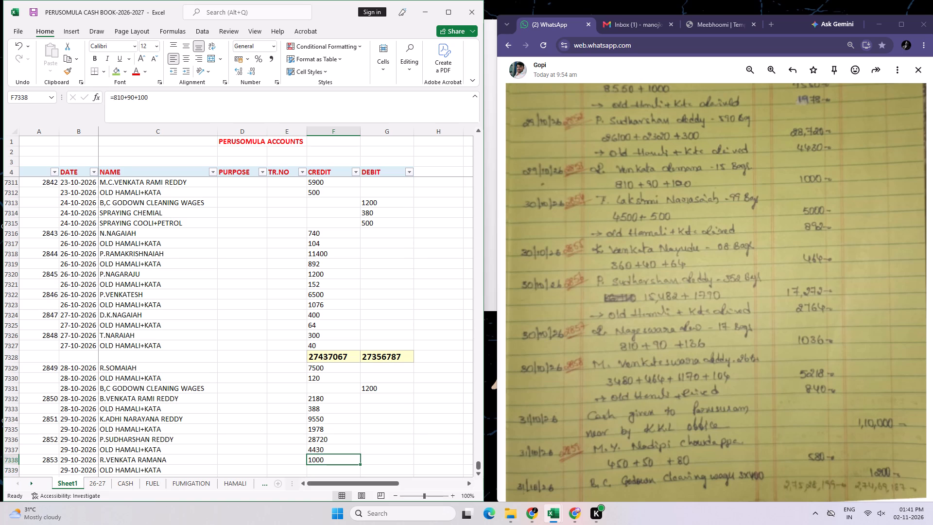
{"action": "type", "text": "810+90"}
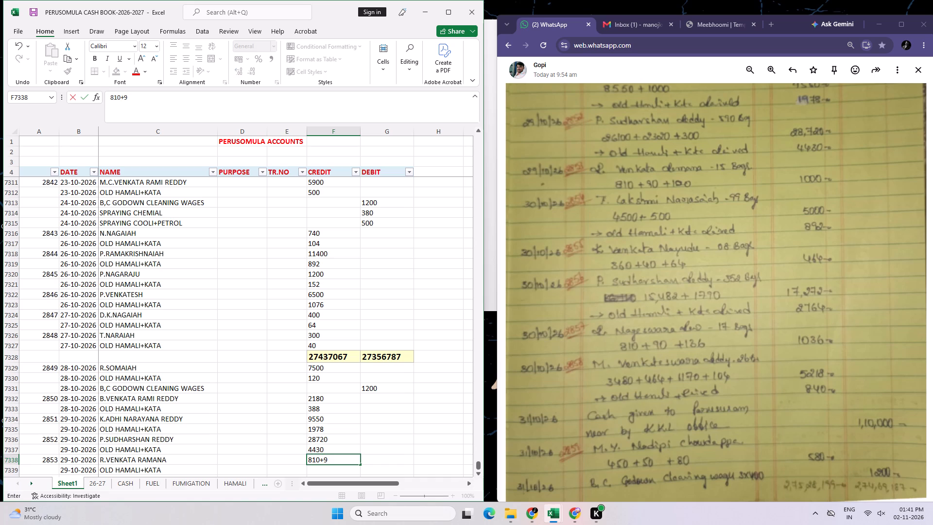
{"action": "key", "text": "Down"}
Set the row 7338 credit to =810+90, enter 100 for the OLD HAMALI+KATA line in row 7339, and save the workbook.
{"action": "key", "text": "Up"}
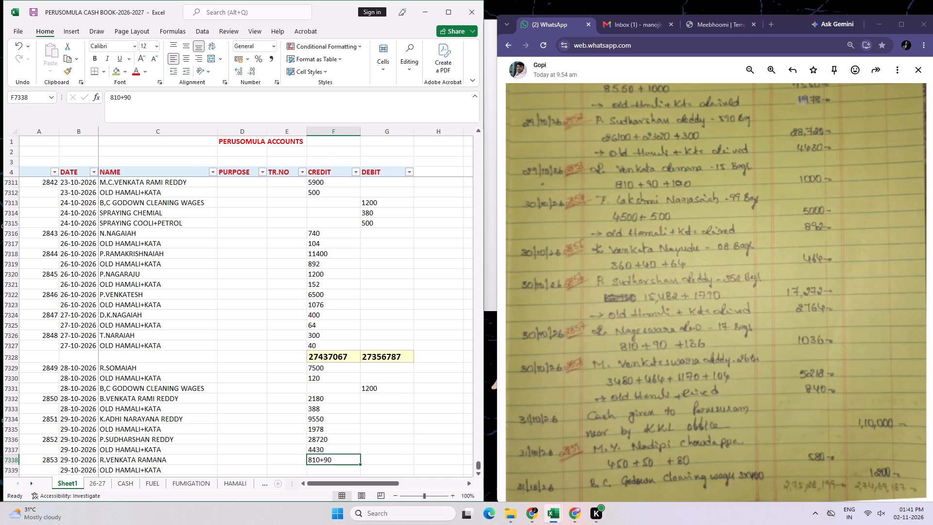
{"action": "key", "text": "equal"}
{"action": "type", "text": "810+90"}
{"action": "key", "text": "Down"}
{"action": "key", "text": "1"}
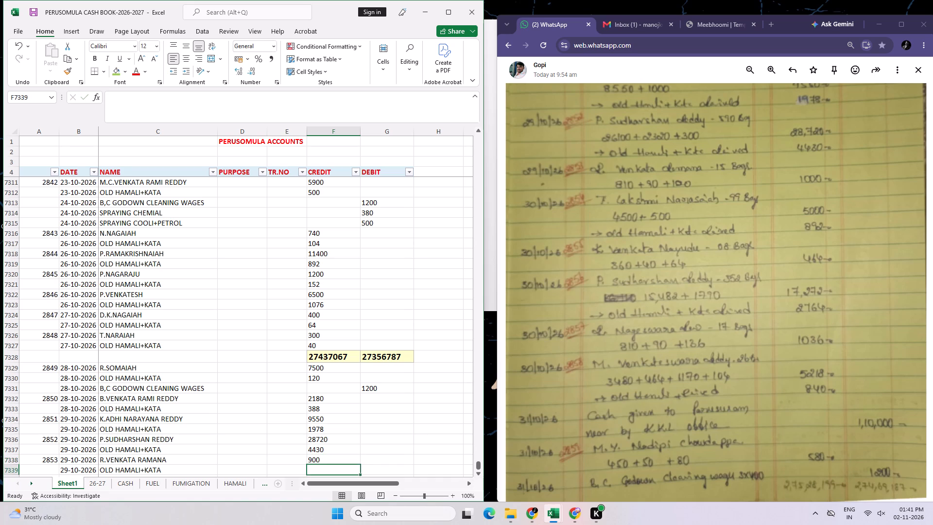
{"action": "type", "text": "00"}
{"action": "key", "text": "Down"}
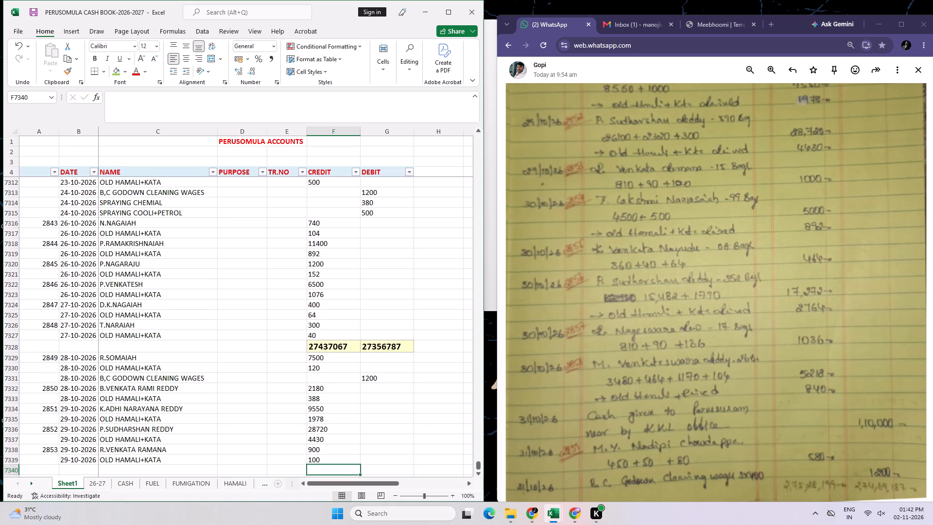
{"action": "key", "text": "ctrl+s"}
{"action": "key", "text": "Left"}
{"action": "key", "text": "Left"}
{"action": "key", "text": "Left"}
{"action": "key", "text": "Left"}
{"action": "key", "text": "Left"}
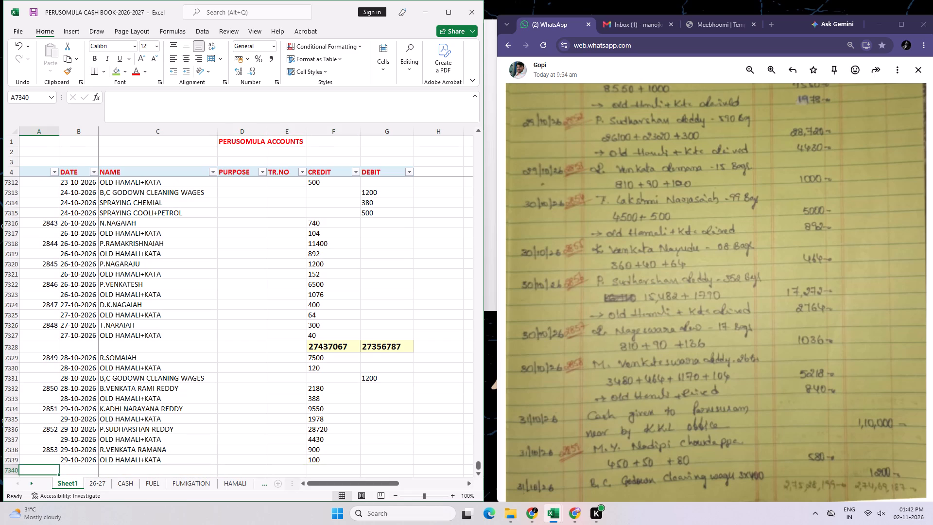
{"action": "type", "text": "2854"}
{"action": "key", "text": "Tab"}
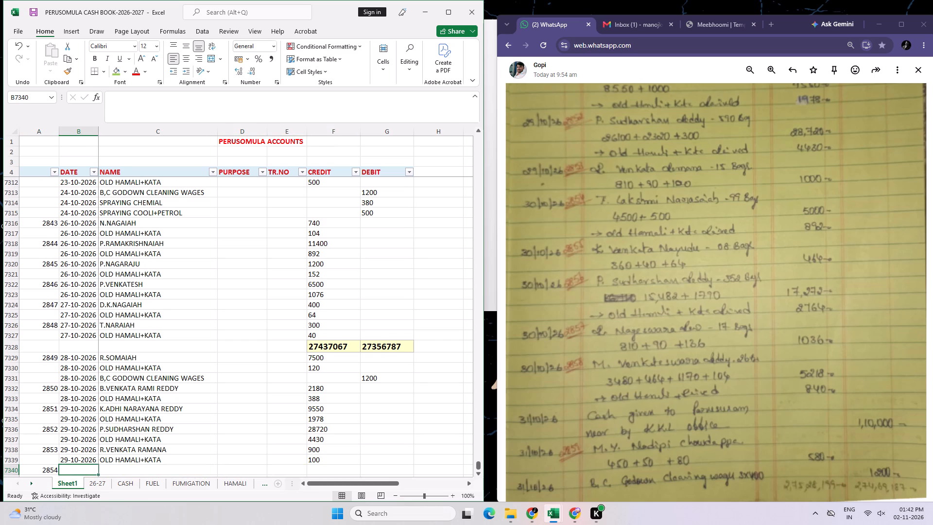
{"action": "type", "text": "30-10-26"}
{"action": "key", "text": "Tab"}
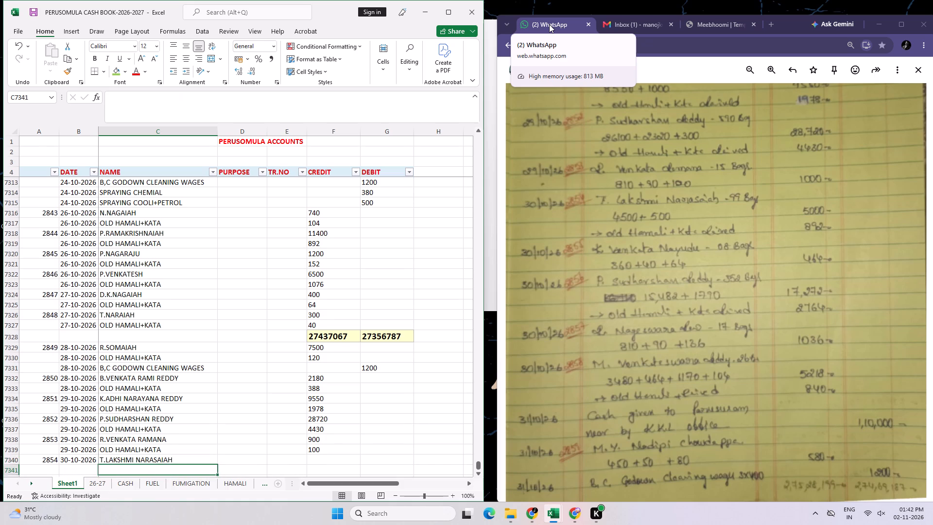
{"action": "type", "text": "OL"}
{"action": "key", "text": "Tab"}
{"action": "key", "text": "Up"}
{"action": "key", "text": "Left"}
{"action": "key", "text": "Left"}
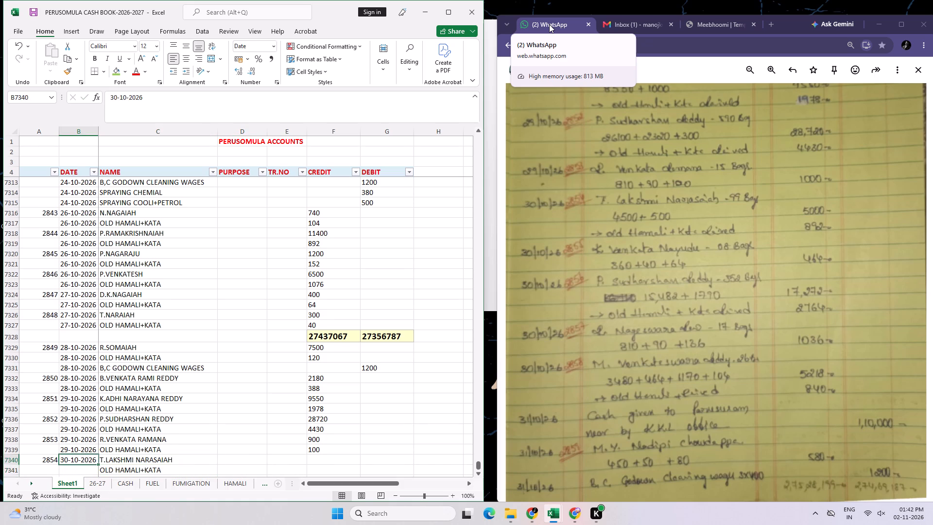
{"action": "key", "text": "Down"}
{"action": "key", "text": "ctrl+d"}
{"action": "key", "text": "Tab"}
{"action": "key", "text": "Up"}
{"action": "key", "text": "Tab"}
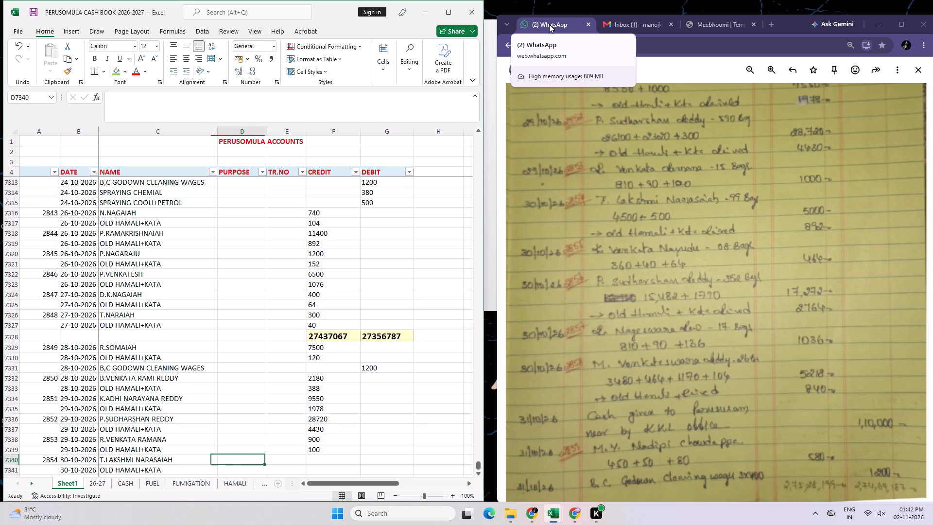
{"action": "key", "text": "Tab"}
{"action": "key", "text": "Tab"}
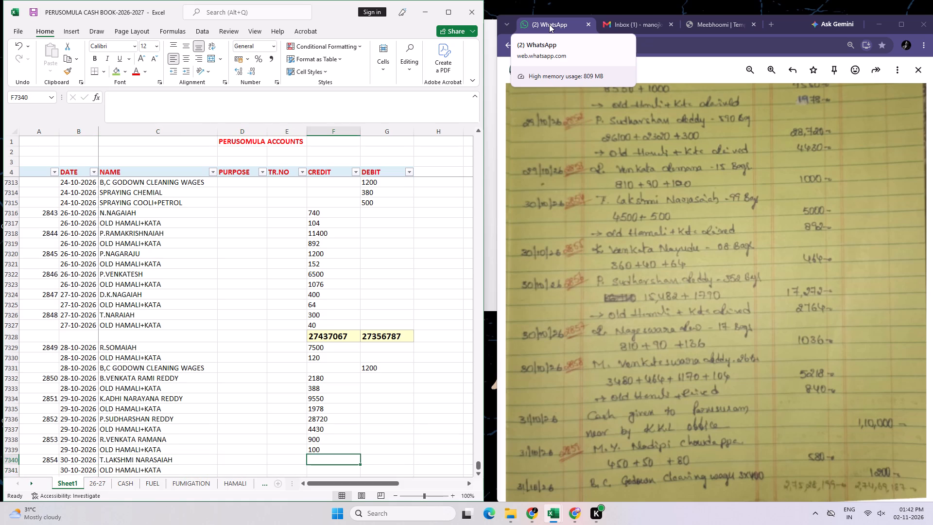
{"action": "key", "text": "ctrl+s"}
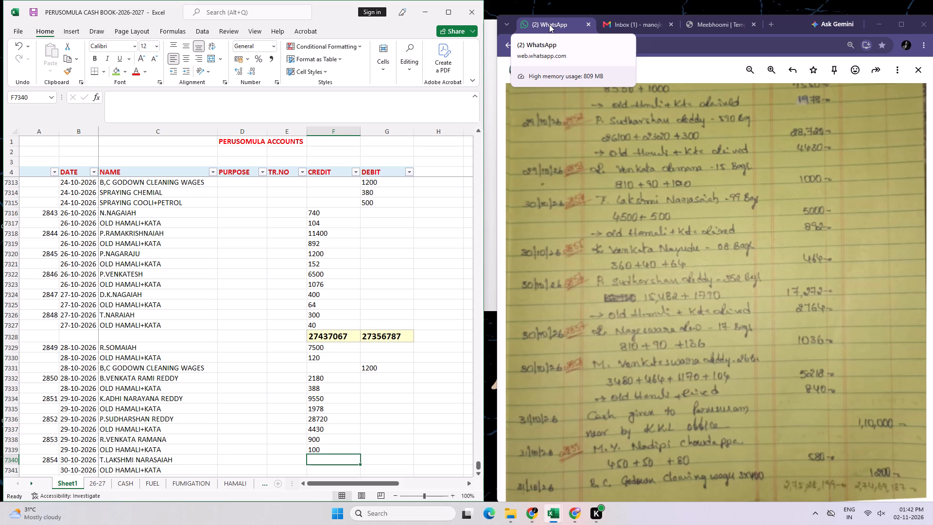
Enter =4500+500 as the credit for entry 2854 in row 7340 and 892 for its OLD HAMALI+KATA line in row 7341.
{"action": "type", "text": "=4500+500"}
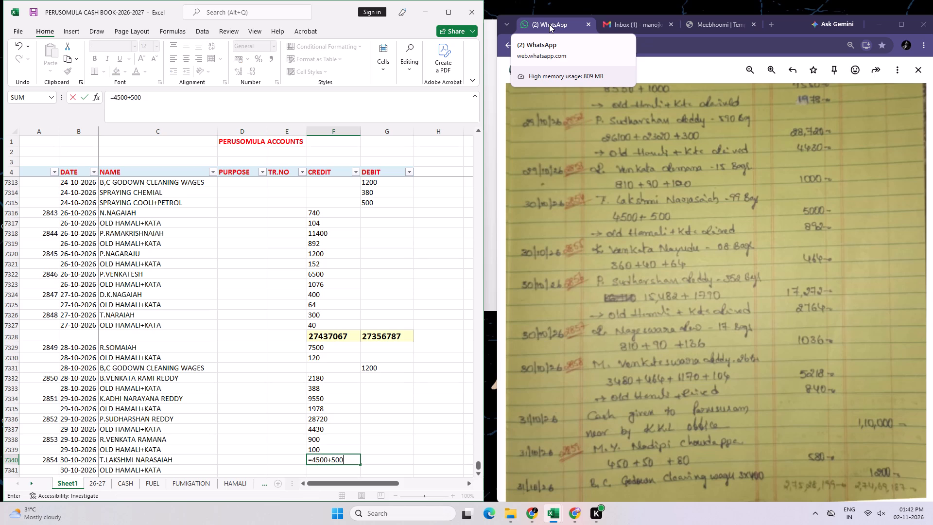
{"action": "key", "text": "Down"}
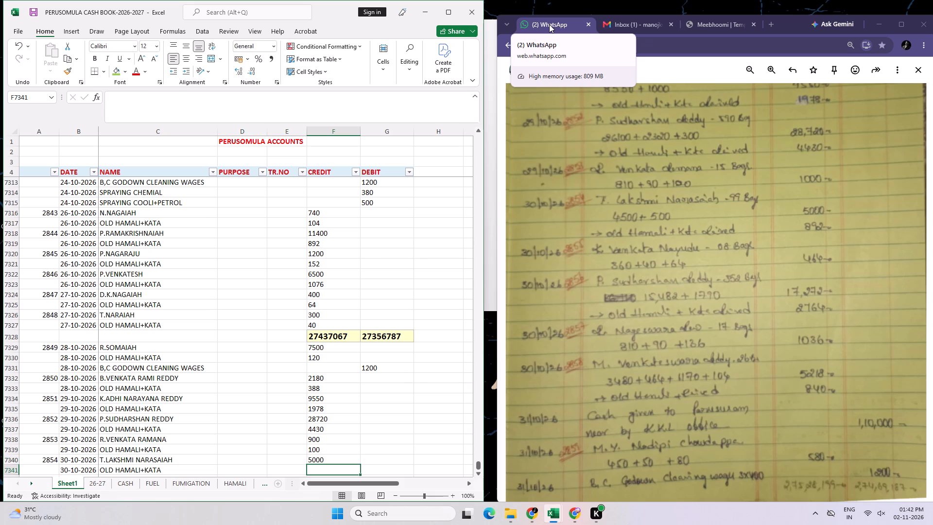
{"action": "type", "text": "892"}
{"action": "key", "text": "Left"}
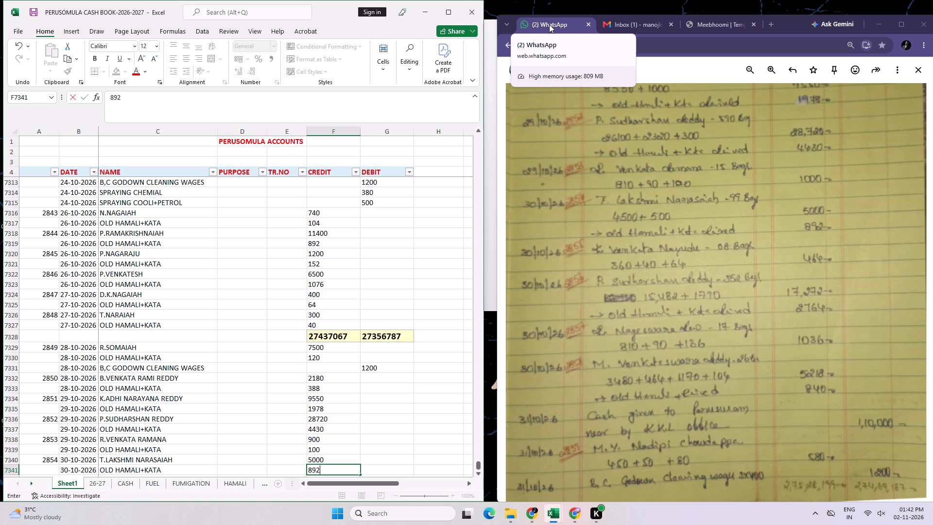
Start the next ledger entry in row 7342 with the entry number 2855 and save the workbook.
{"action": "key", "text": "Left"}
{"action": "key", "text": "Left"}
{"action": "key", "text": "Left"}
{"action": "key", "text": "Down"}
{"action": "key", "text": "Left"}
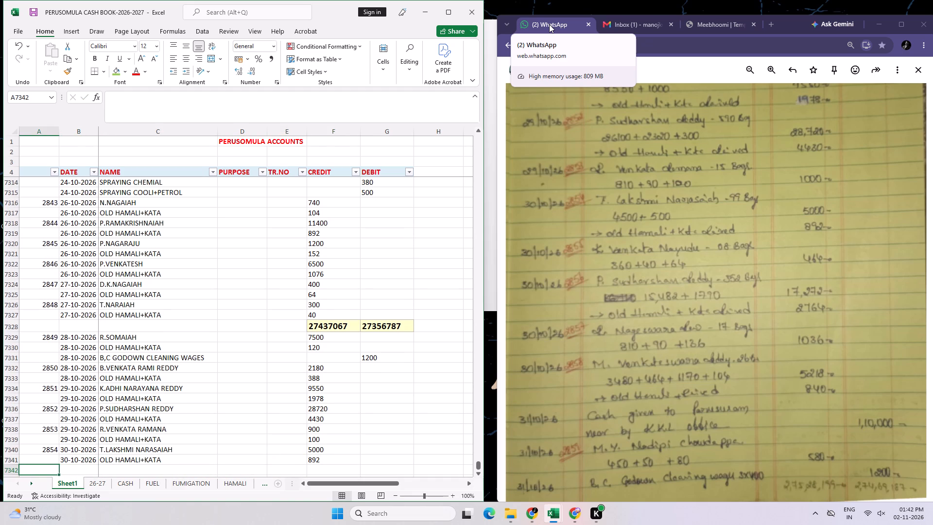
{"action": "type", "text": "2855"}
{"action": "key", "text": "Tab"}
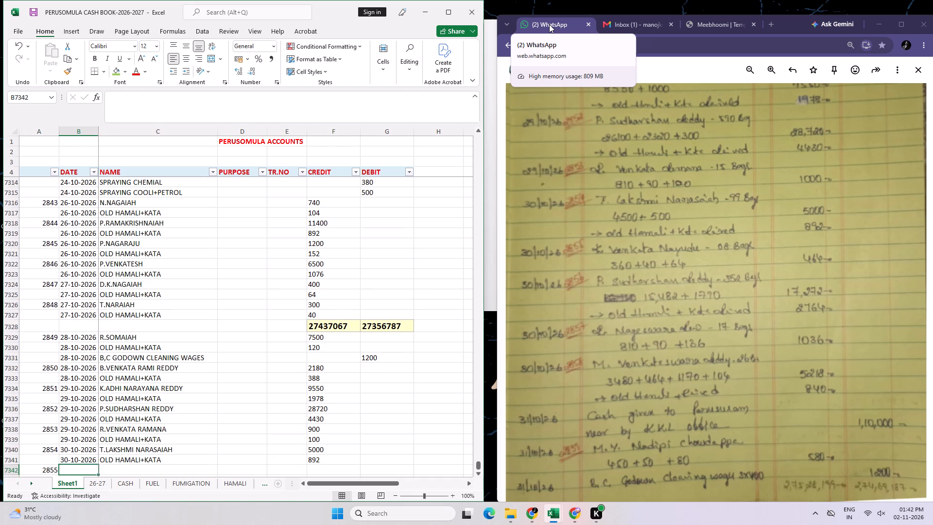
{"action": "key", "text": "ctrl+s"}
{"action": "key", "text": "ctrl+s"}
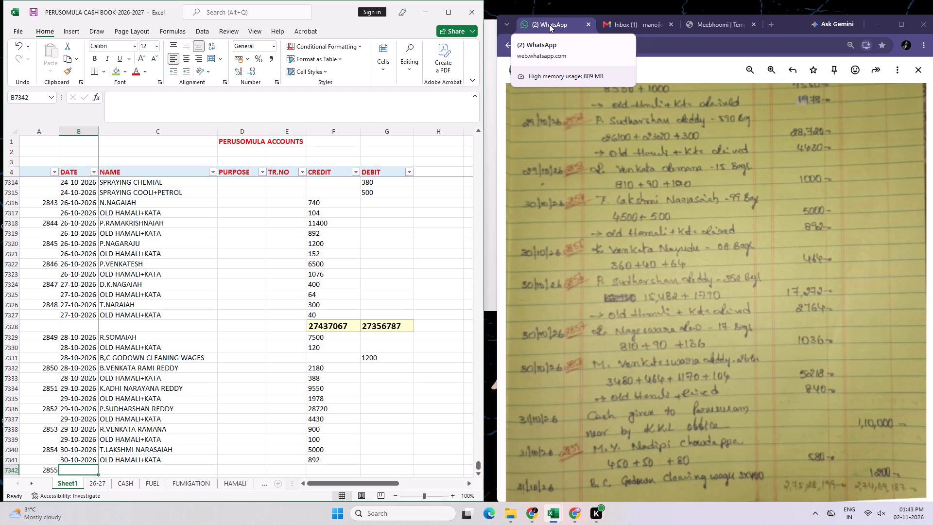
Copy the date 30-10-2026 from the row above into row 7342 and enter the payer's name from the ledger photo for entry 2855.
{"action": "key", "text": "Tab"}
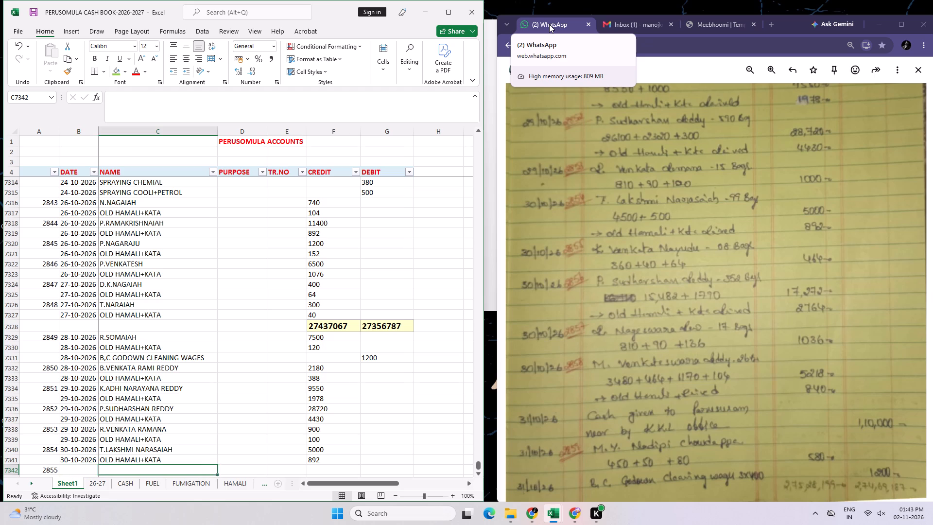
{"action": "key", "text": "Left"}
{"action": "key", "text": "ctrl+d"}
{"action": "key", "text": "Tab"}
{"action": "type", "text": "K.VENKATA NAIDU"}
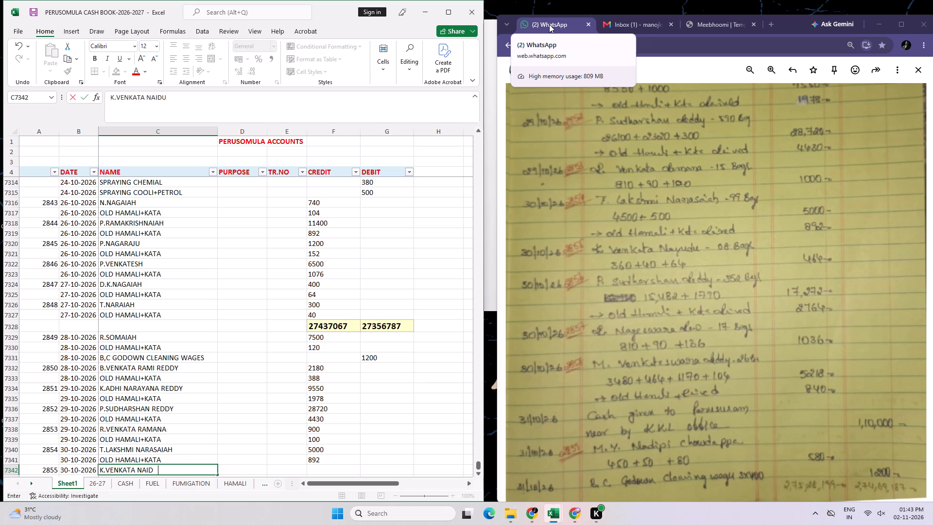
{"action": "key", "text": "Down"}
Add an OLD HAMALI+KATA line in row 7343 and fill its date as 30-10-2026 from the row above.
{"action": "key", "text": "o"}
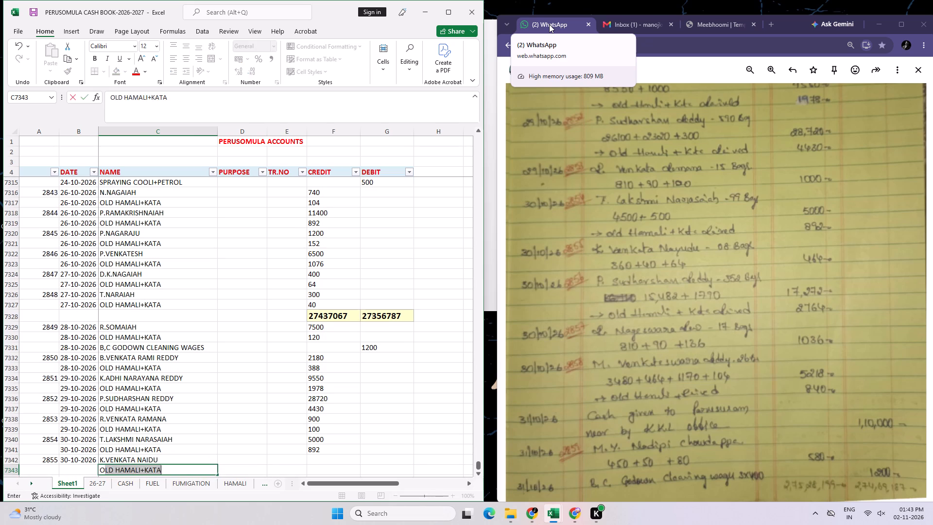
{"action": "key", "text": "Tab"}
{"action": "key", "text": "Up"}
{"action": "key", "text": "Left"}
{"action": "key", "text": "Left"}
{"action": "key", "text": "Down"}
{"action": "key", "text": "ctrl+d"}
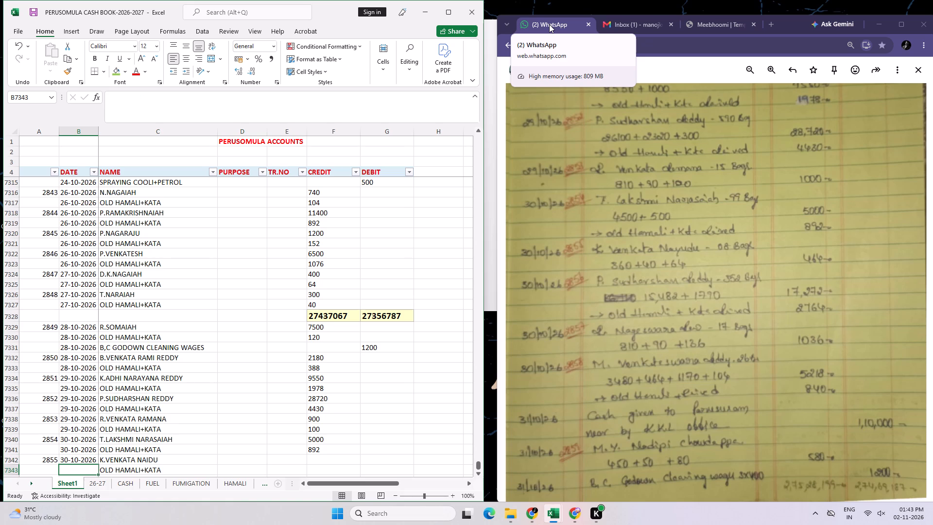
Enter =360+40+64 as the credit for entry 2855 in row 7342.
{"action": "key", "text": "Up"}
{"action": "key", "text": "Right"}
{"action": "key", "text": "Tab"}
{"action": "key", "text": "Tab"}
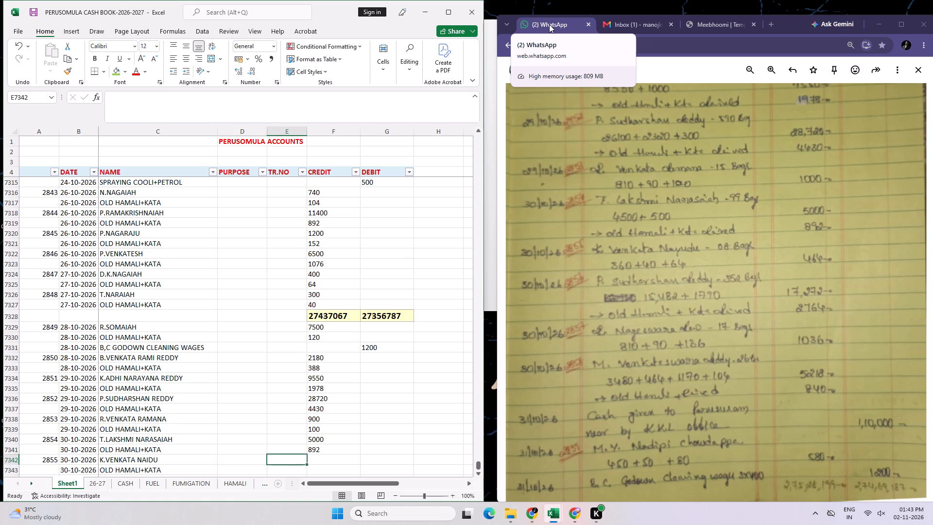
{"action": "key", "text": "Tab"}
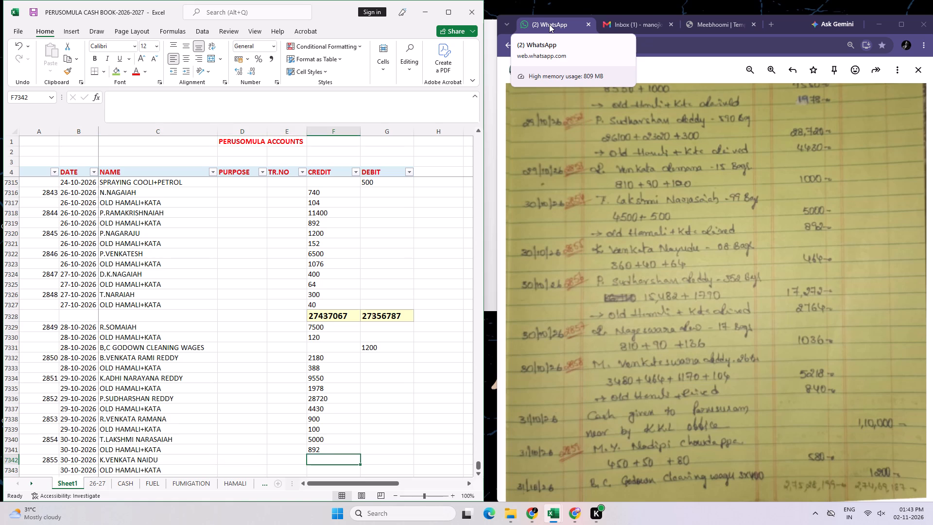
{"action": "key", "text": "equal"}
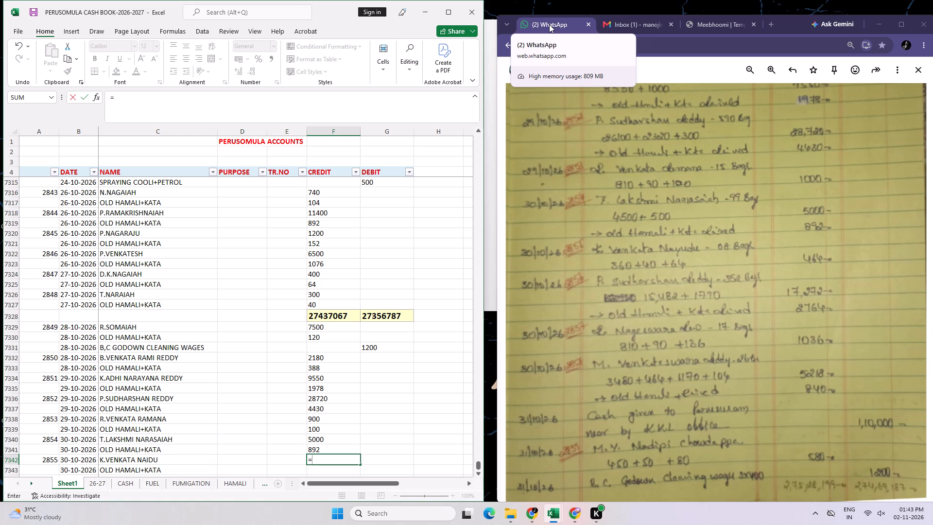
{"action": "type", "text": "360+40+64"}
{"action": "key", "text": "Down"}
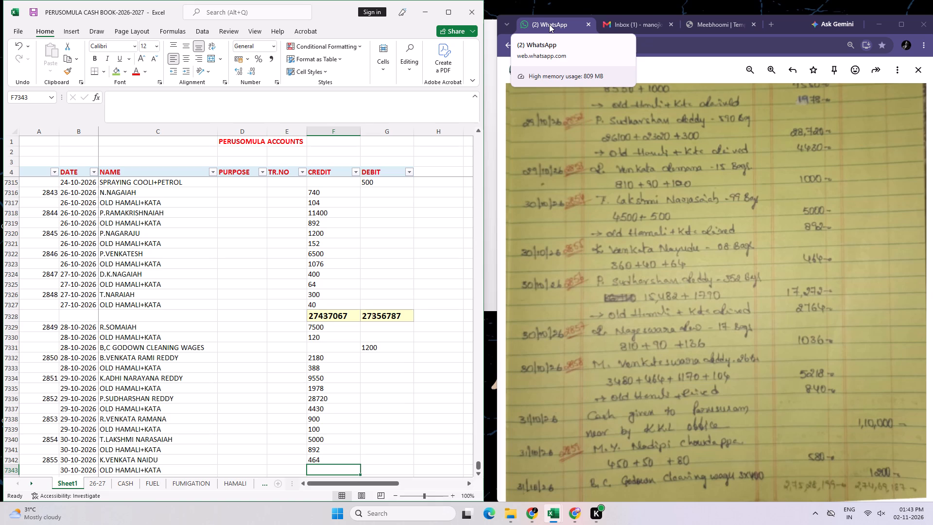
Enter the number 2856 in row 7343 and replace its OLD HAMALI+KATA text with the next payer's name from the ledger photo.
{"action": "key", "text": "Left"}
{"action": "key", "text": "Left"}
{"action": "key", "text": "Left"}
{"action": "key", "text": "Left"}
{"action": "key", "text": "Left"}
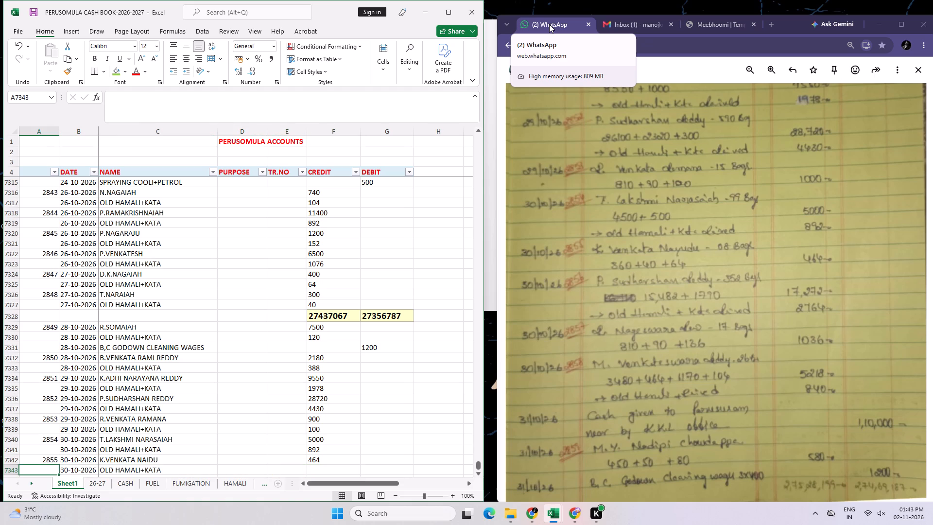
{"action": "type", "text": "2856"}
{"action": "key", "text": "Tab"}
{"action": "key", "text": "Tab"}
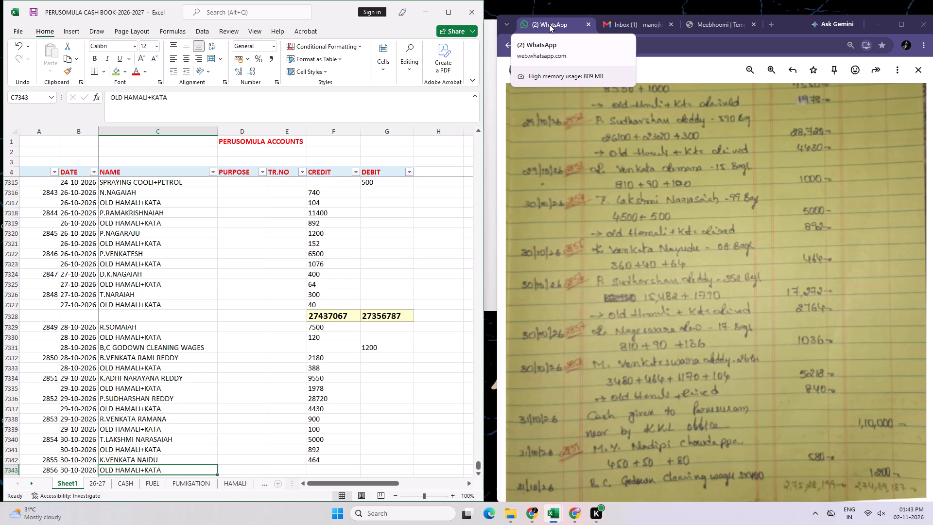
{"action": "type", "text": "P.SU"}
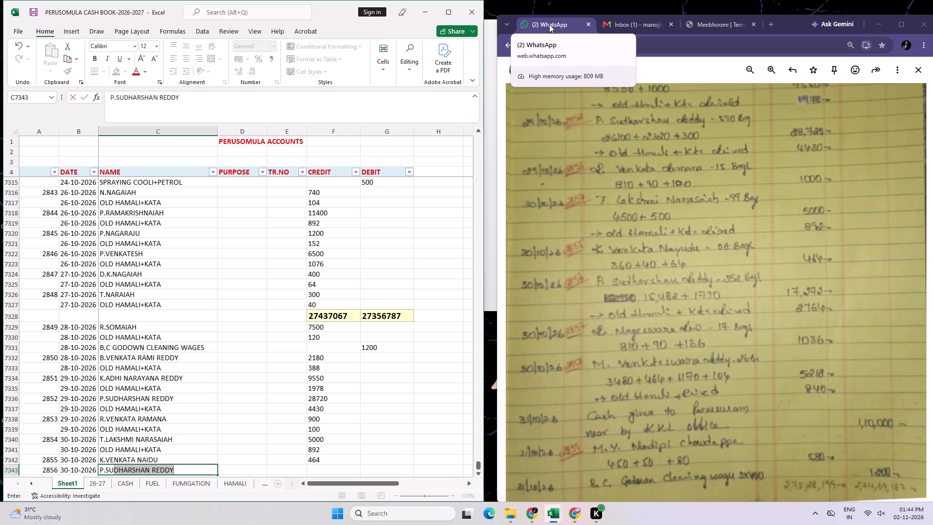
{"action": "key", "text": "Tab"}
Enter =15482+1790 as the credit for entry 2856 in row 7343.
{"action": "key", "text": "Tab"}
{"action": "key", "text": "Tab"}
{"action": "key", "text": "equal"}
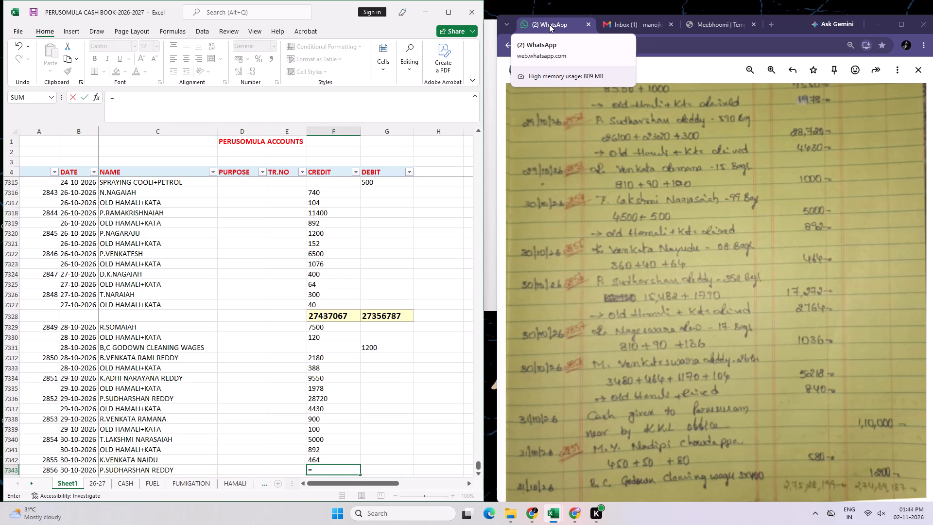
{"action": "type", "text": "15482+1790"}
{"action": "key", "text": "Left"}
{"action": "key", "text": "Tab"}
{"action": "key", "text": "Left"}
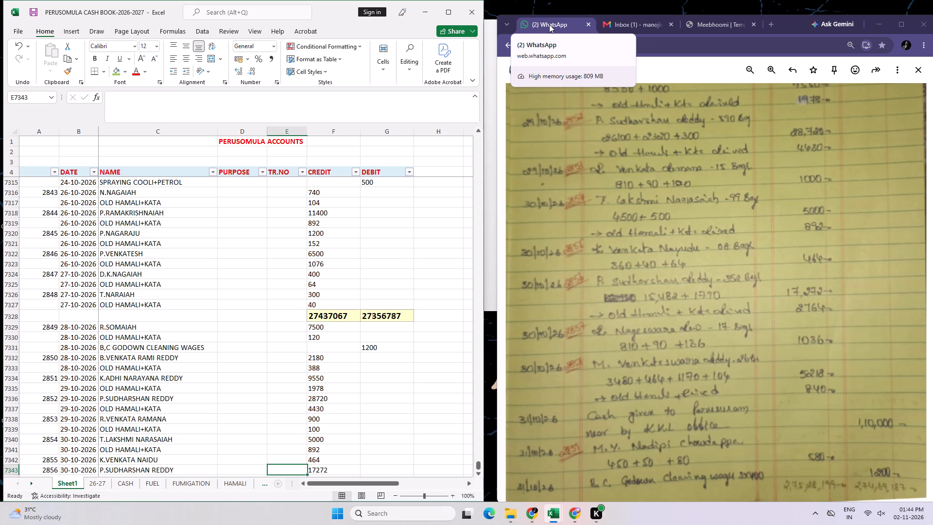
Enter 2764 as the credit in row 7344, below entry 2856.
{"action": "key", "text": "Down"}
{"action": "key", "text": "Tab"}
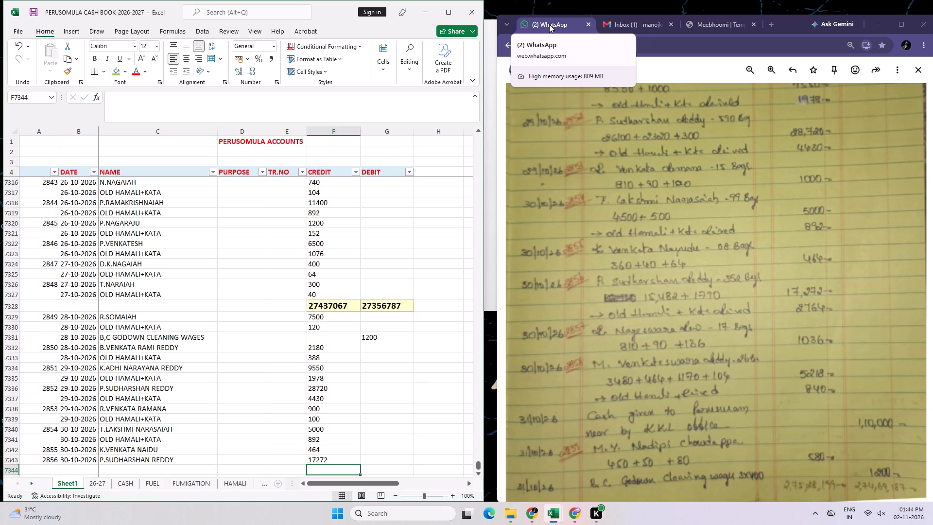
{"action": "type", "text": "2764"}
Fill the date 30-10-2026 from the row above into row 7344 and enter OLD HAMALI+KATA as its name.
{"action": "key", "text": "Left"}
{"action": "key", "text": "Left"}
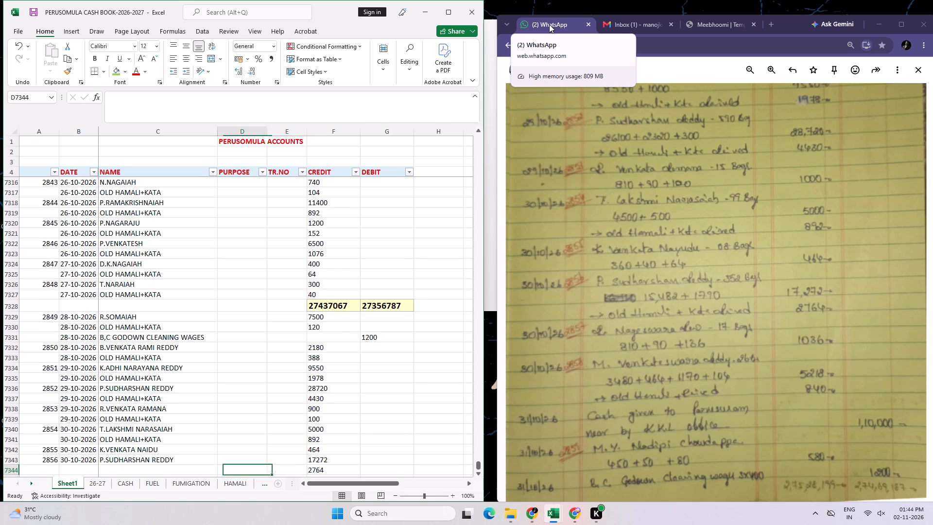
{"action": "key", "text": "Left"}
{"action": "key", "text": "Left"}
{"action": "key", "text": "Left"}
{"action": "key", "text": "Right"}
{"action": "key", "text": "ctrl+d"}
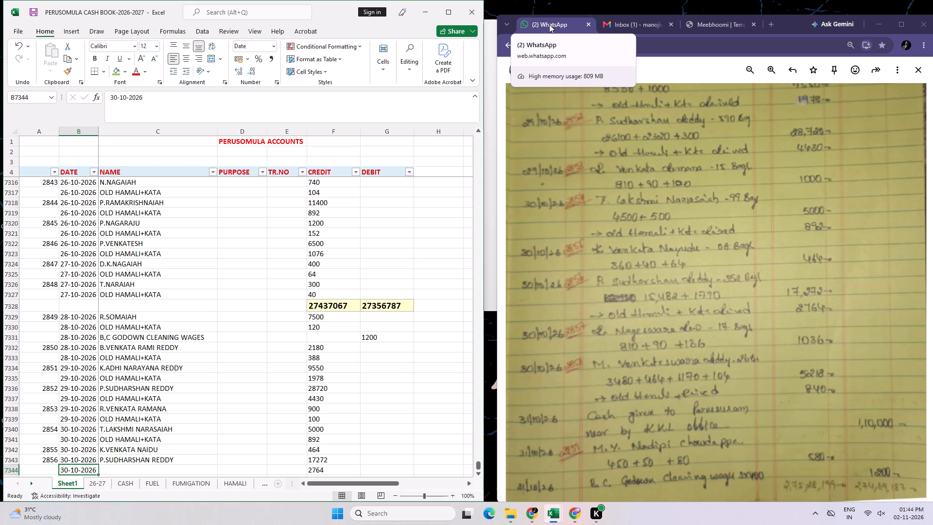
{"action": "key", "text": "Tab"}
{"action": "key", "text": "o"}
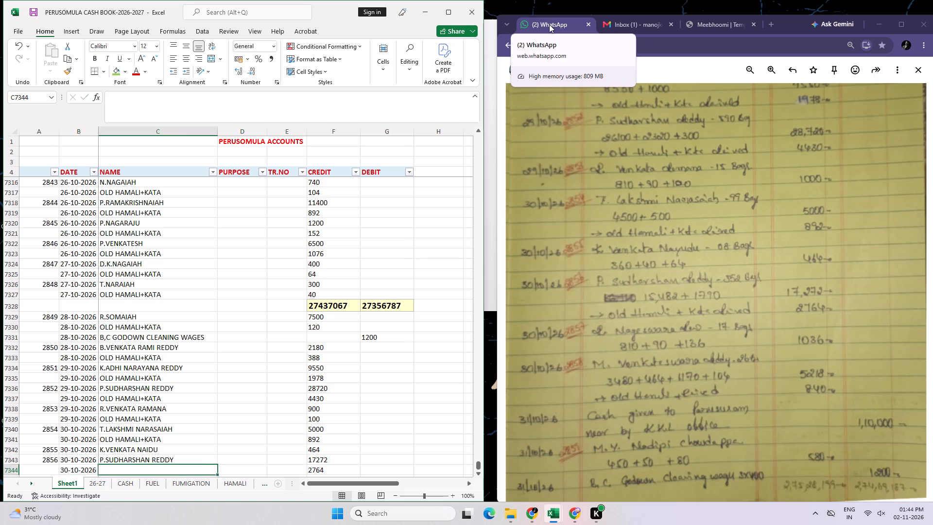
Save the cash book workbook.
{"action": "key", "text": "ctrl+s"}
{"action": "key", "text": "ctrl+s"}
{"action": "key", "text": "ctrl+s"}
Enter the next serial number from the ledger photo in row 7345.
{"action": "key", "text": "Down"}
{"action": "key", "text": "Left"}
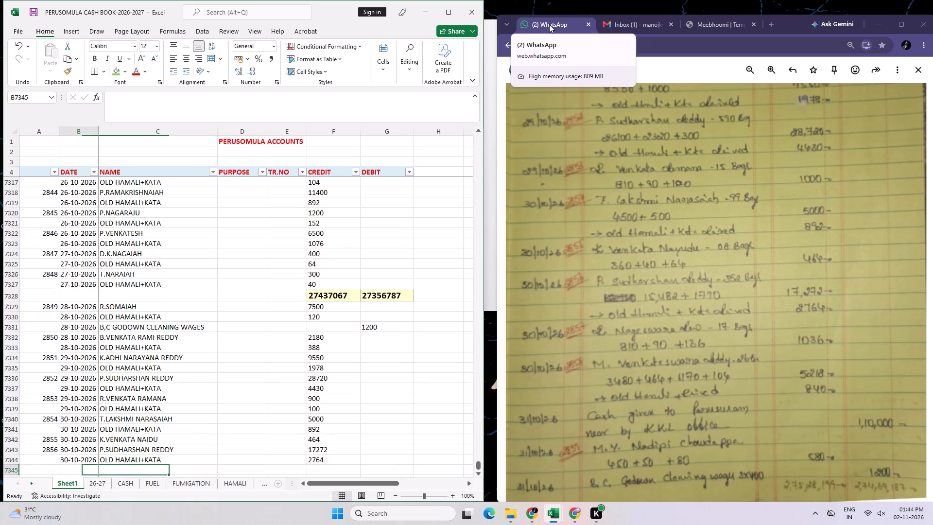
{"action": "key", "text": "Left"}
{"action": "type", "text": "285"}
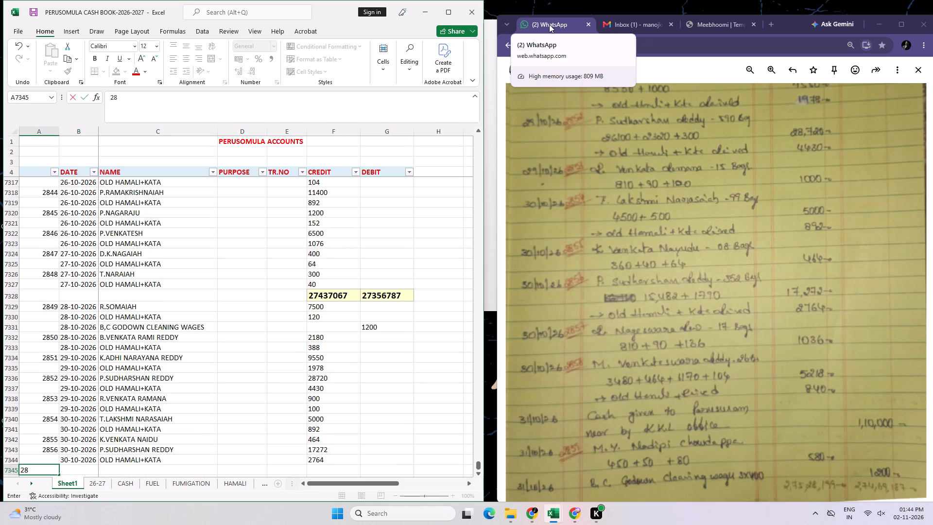
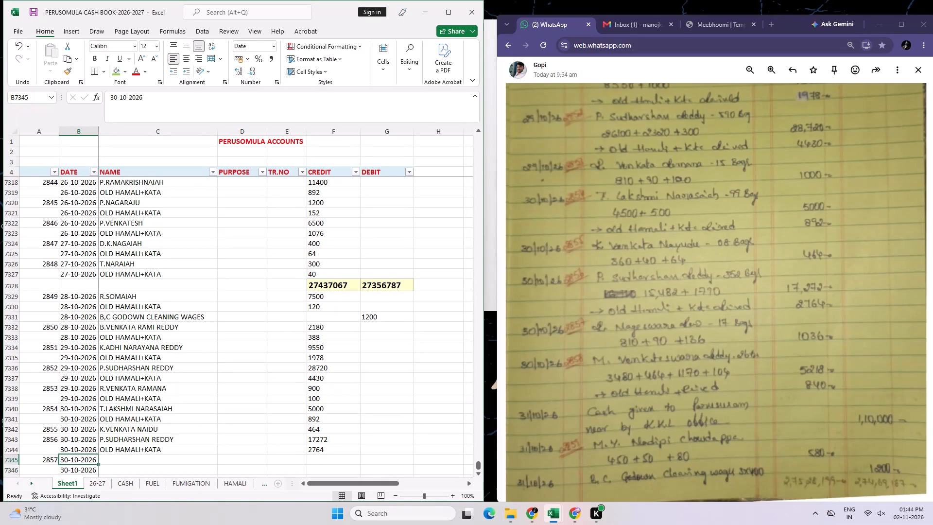
Enter the payer's name for entry 2857 from the ledger photo in row 7345 and save the workbook.
{"action": "key", "text": "Right"}
{"action": "key", "text": "ctrl+s"}
{"action": "key", "text": "ctrl+s"}
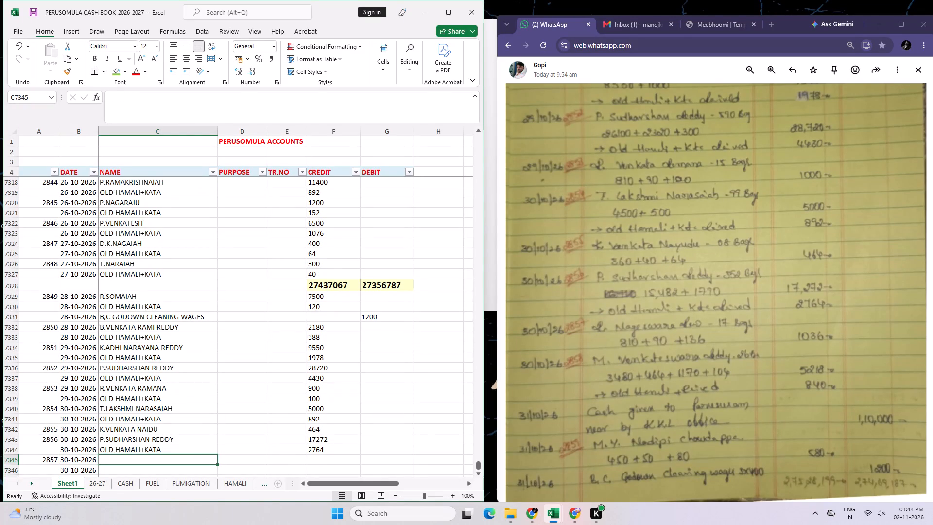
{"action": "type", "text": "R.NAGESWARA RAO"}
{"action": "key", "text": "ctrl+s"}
Enter OLD HAMALI+KATA as the name in row 7346, beneath entry 2857.
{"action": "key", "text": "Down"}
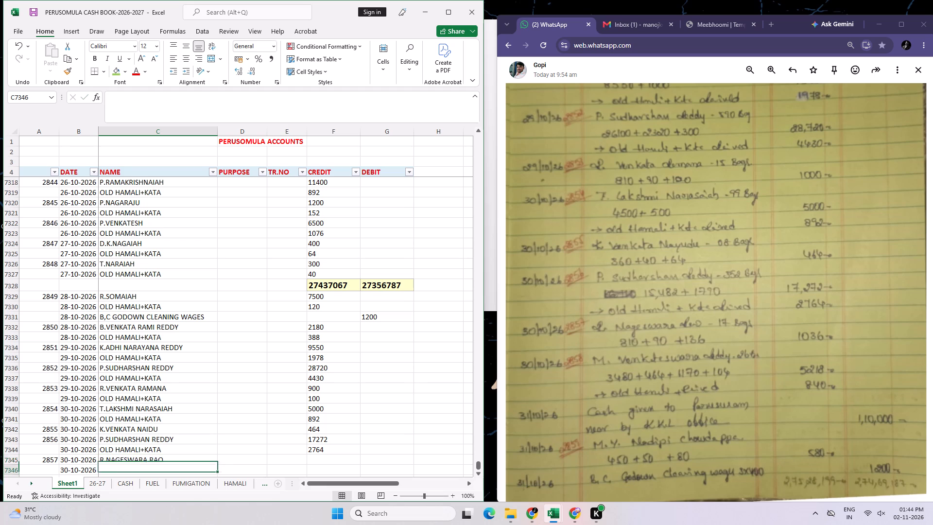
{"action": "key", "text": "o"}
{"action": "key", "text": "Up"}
Enter =810+90 as the credit for entry 2857 in row 7345.
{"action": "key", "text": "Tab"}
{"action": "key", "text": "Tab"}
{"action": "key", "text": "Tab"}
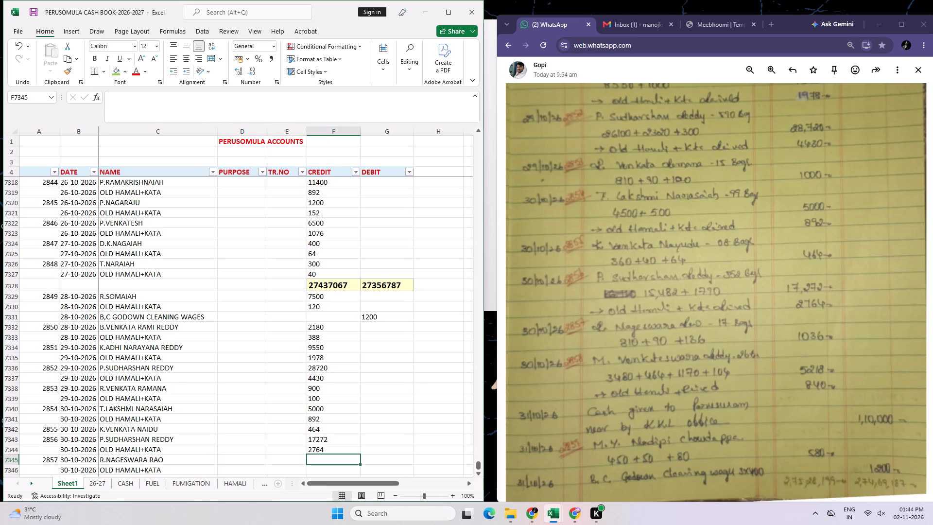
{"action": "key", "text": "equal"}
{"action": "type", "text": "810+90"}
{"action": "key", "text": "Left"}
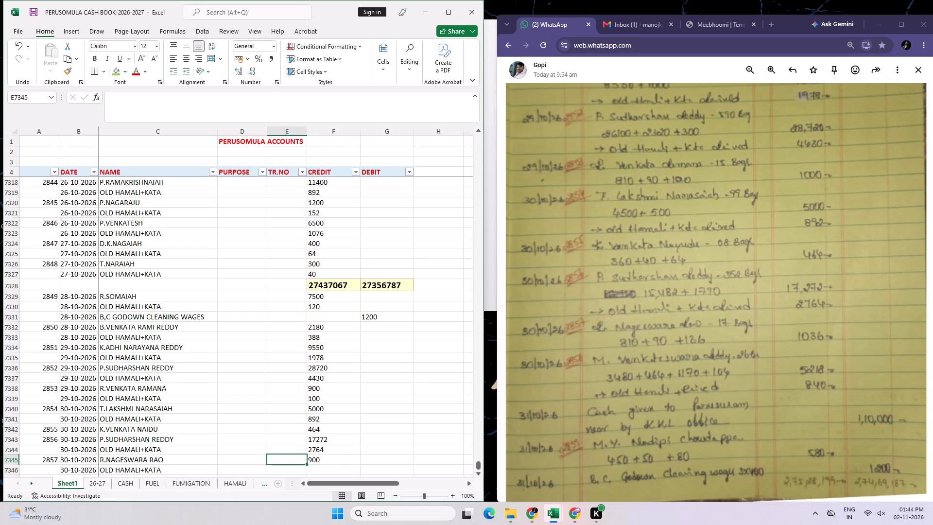
Enter 136 as the credit for the OLD HAMALI+KATA line in row 7346.
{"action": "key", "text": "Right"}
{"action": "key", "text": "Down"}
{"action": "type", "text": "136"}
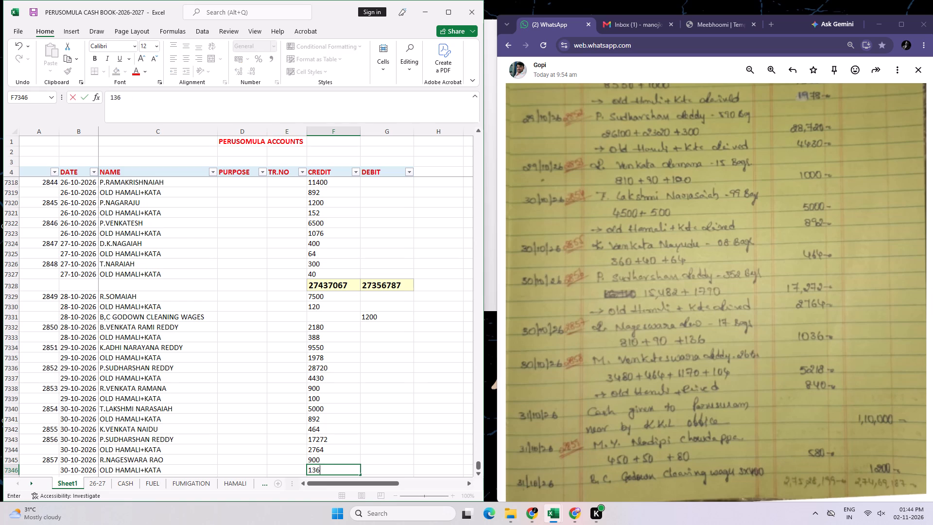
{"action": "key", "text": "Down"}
Start the next entry's serial number in row 7347.
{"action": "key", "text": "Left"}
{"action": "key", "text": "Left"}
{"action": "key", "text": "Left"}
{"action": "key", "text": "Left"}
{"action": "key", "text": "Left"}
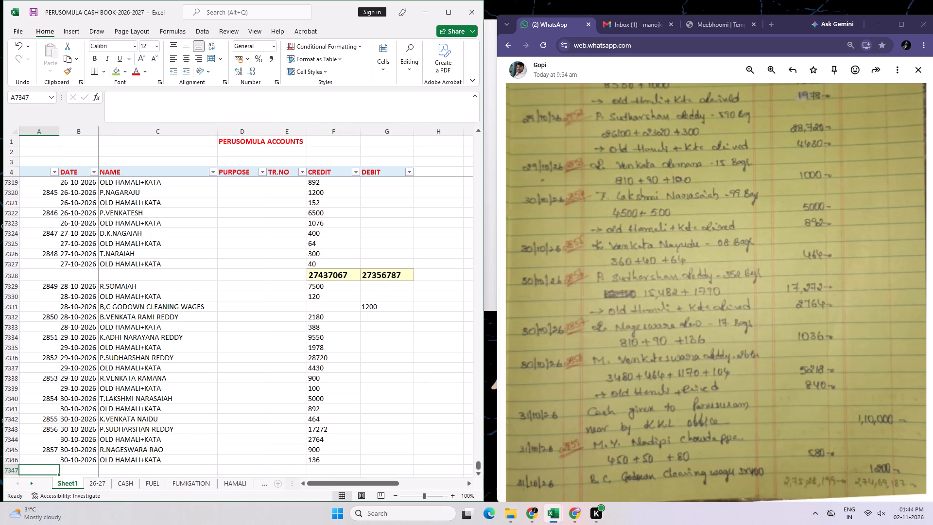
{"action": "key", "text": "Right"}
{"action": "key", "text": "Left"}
Enter the number 2858 in row 7347 and fill its date as 30-10-2026 from the row above.
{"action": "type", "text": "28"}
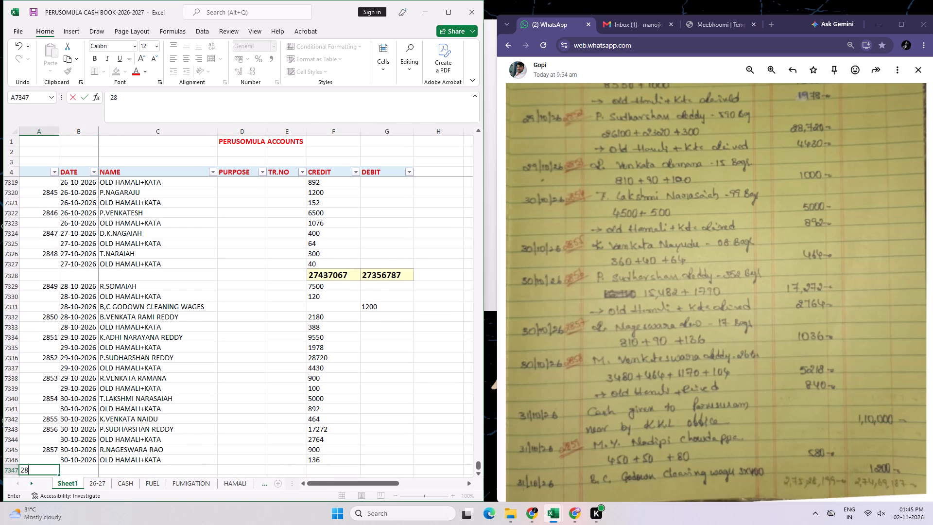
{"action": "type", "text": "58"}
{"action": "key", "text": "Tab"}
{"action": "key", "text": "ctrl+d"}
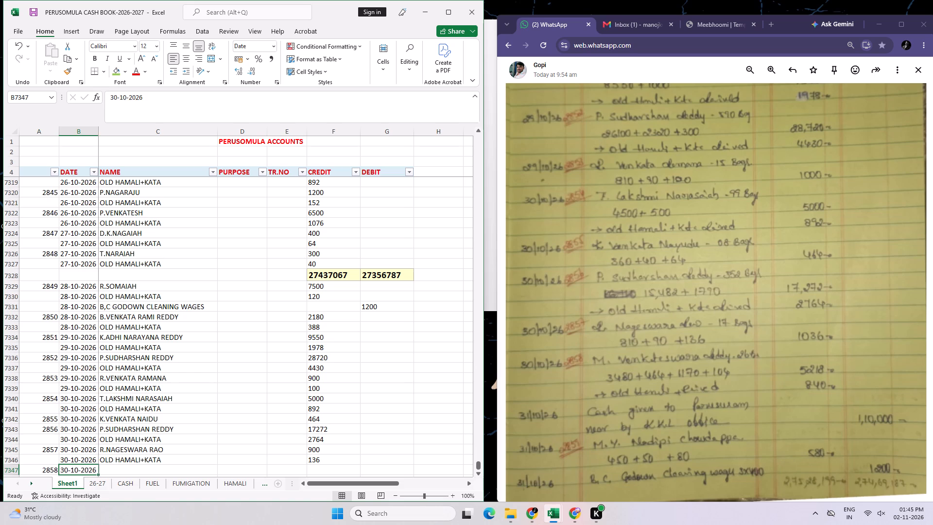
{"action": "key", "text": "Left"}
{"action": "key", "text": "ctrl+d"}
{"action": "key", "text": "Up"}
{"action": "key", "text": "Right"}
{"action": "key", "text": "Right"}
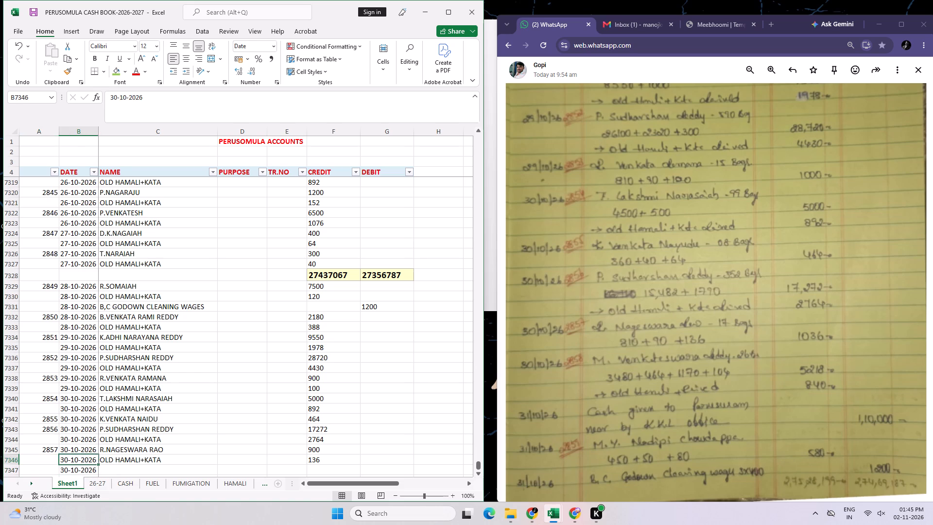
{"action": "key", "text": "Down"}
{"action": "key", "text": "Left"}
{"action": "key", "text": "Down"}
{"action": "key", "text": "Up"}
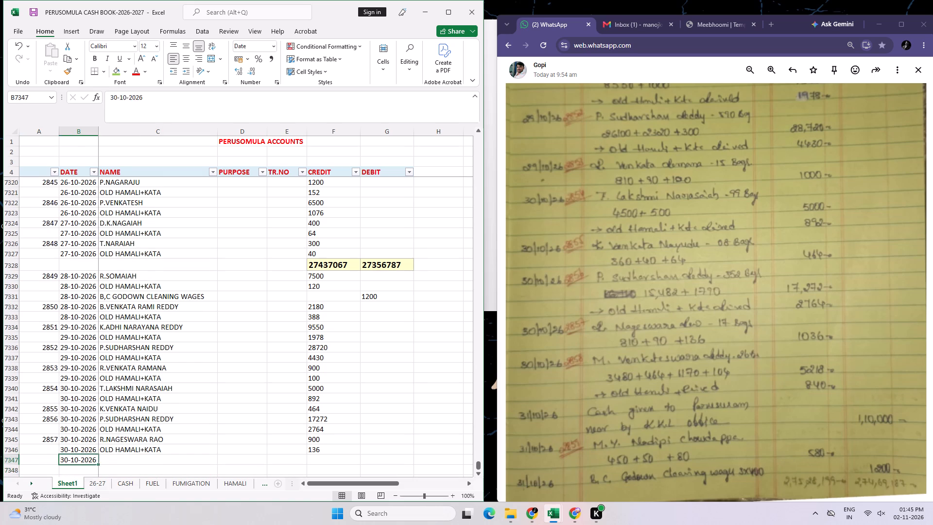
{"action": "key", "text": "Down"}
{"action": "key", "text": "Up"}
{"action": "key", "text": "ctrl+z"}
Fill the 30-10-2026 date down into row 7348 and save the workbook.
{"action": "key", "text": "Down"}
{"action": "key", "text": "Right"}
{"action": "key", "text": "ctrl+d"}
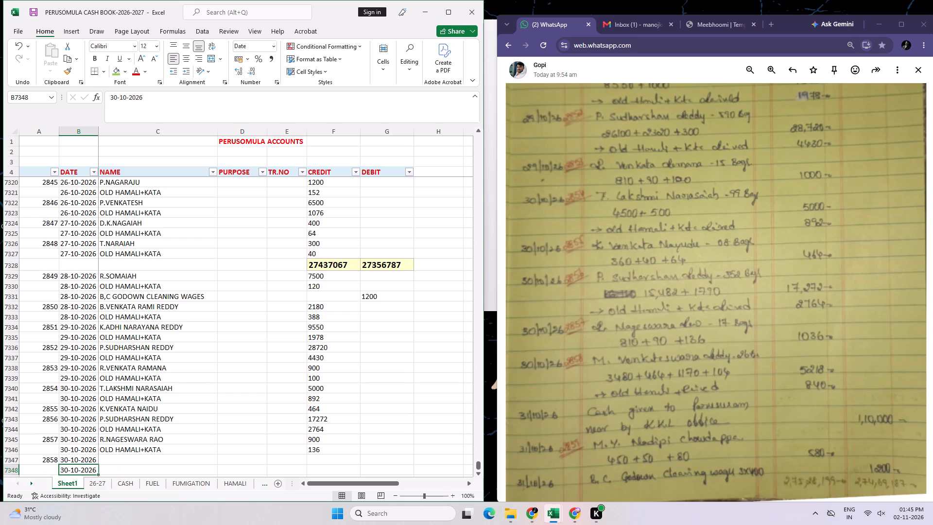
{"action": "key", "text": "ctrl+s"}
Enter entry 2858's payer name from the ledger photo in row 7347, add OLD HAMALI+KATA in row 7348, and save.
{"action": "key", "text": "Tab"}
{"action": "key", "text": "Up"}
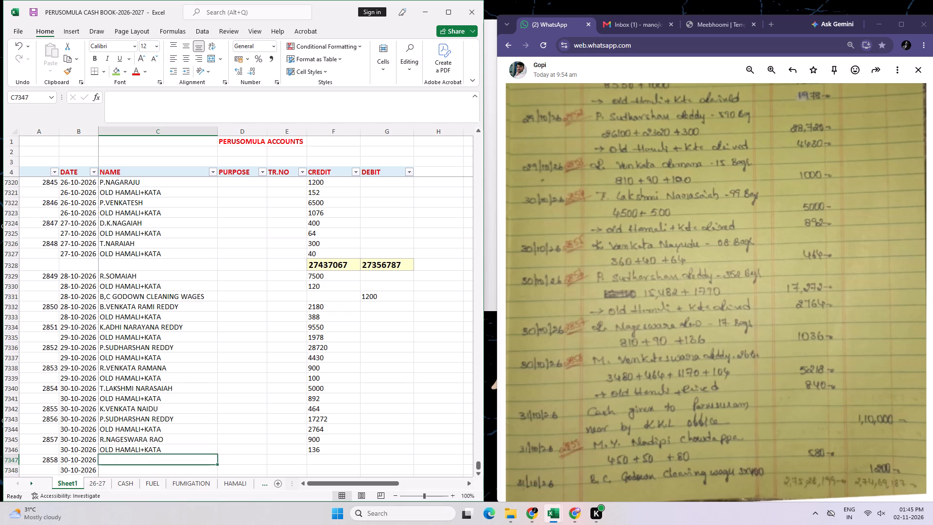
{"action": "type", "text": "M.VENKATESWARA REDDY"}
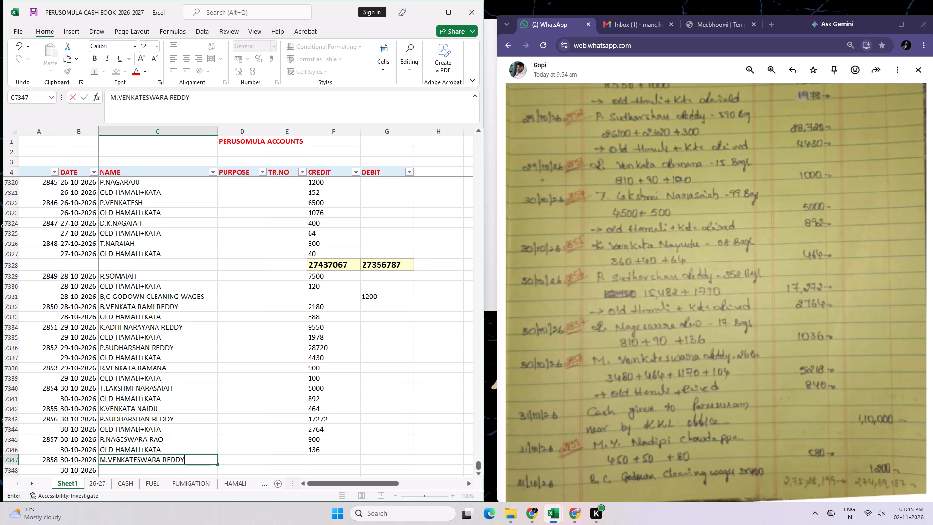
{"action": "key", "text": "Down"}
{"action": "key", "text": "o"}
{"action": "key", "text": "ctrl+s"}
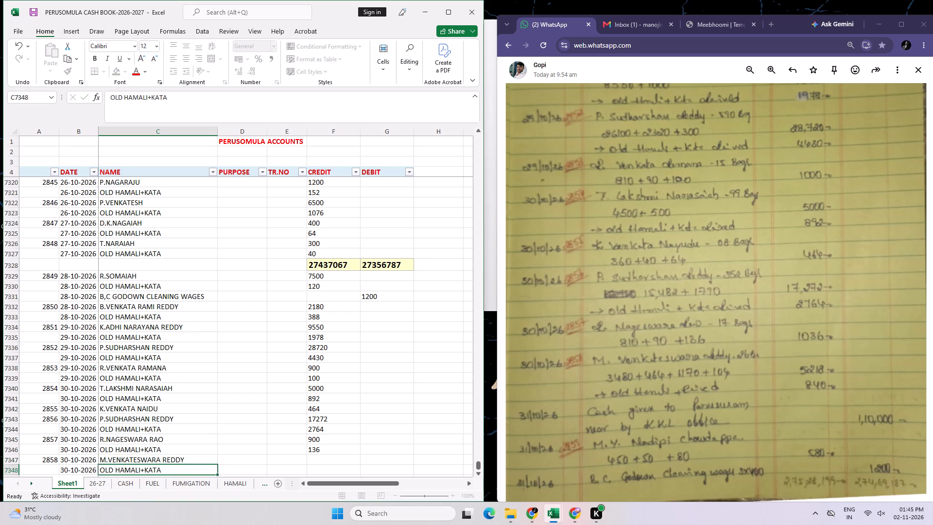
Enter =3480+464+1170+104 as the credit for entry 2858 in row 7347.
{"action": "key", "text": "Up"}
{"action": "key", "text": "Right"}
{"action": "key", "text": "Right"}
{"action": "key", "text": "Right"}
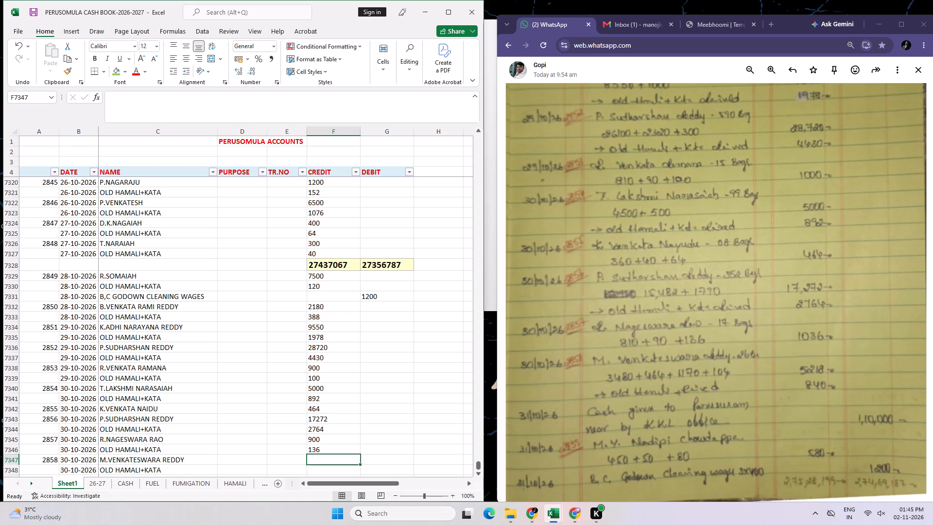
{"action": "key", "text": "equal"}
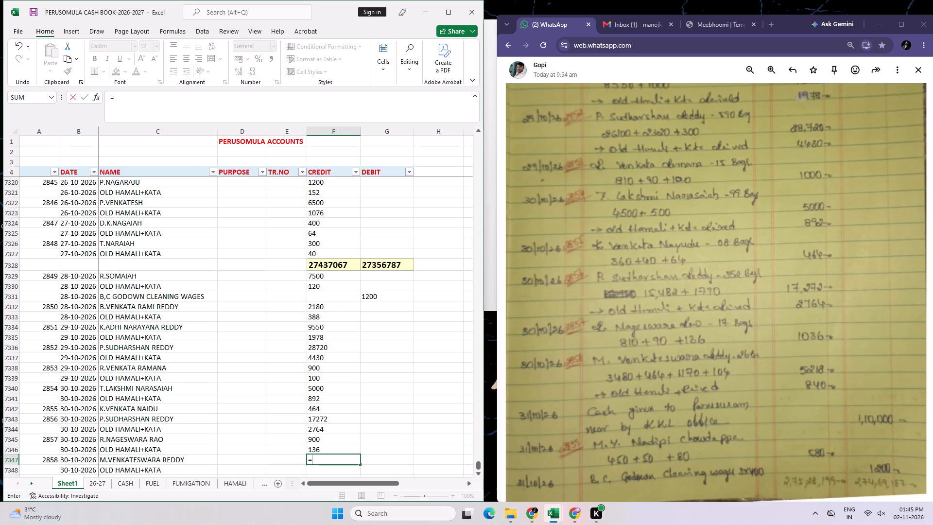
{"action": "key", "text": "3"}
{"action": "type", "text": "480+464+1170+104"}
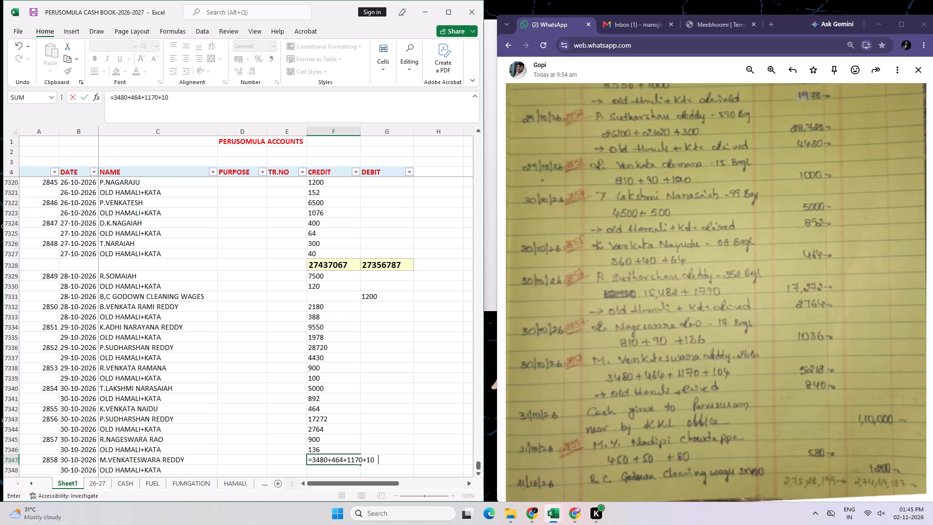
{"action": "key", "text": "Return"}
Enter 840 as the credit for the OLD HAMALI+KATA line in row 7348.
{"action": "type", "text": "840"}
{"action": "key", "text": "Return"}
Enter 110000 as the debit in row 7349 for the ledger's cash-given entry.
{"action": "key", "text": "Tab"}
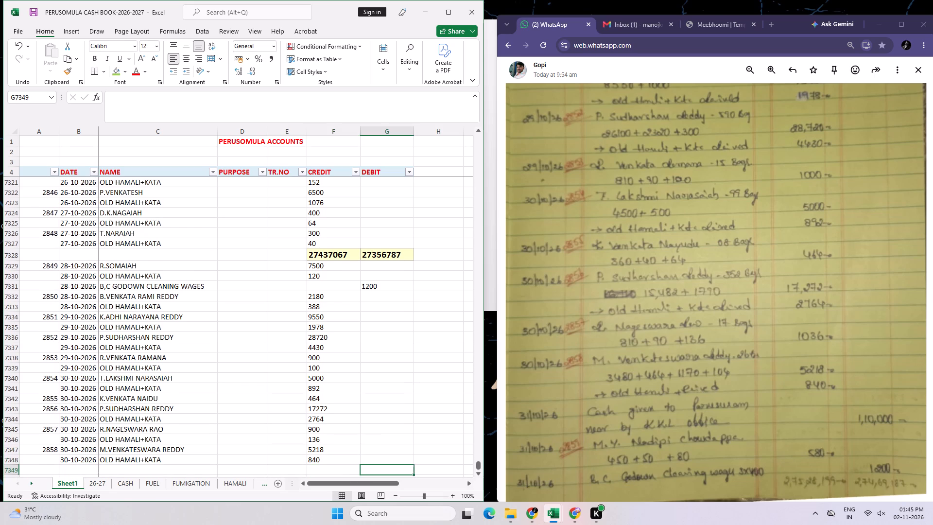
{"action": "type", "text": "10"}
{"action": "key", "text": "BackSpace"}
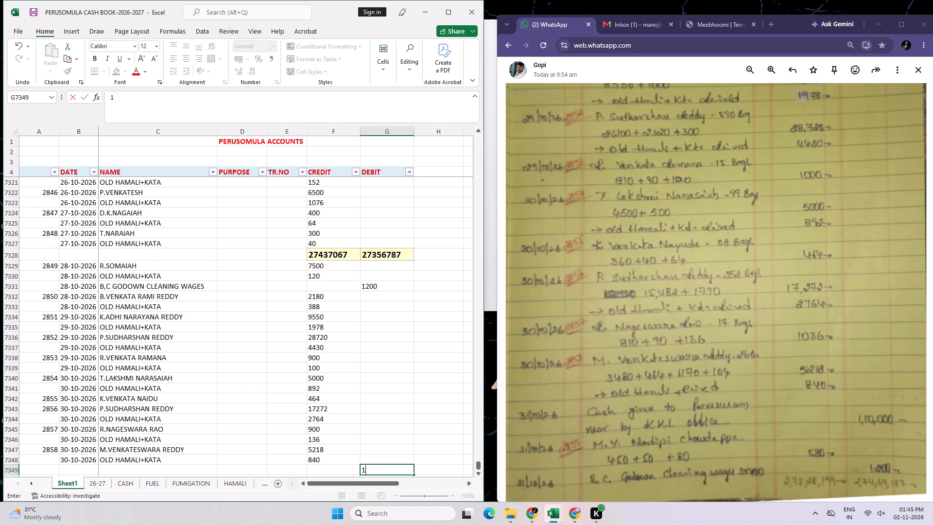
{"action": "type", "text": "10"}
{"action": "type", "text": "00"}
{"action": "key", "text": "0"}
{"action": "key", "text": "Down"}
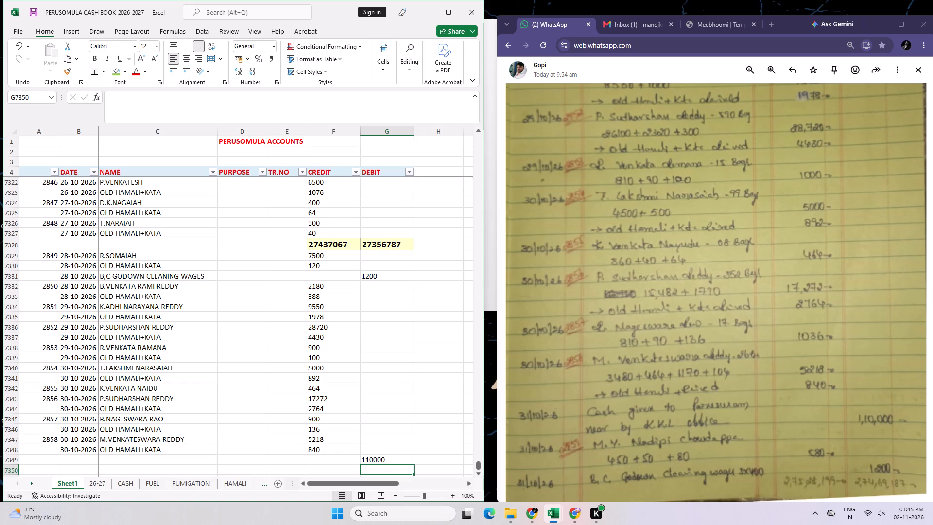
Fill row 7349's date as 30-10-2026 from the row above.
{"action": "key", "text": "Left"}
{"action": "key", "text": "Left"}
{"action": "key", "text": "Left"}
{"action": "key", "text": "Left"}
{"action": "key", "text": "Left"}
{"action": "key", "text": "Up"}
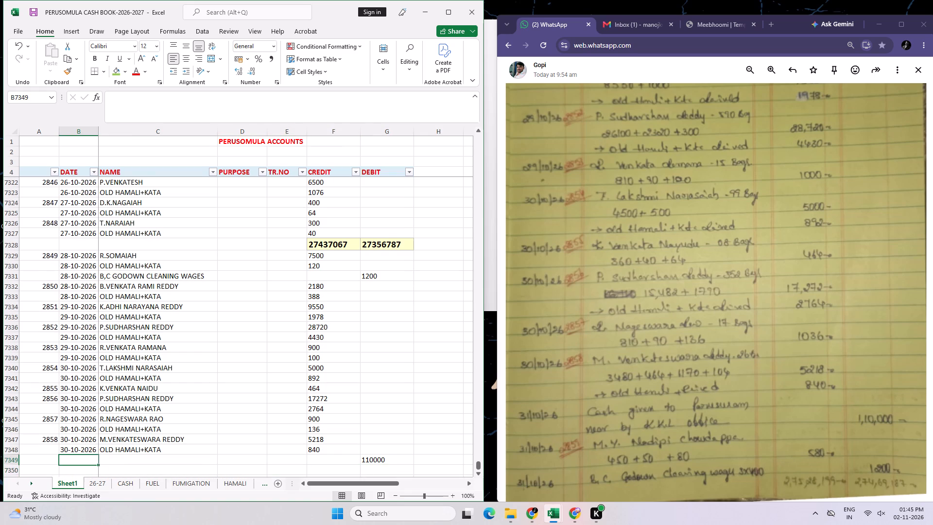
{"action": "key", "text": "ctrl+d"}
Enter the description CASH GIVEN TO, the recipient's name from the ledger photo, and NEAR KKL OFFICE in row 7349.
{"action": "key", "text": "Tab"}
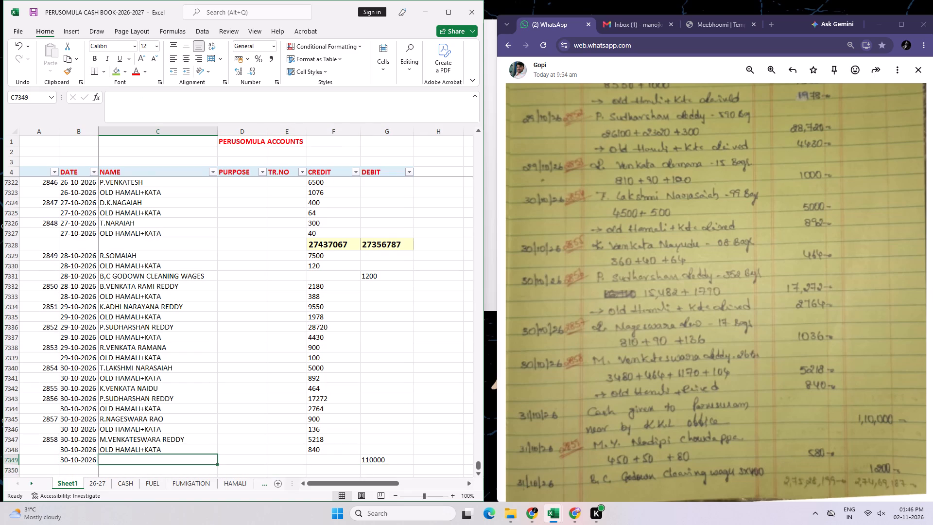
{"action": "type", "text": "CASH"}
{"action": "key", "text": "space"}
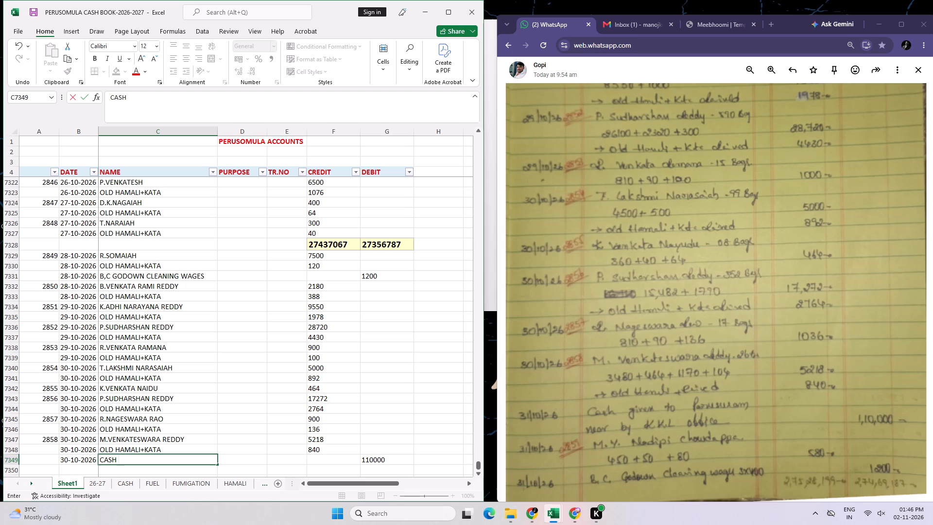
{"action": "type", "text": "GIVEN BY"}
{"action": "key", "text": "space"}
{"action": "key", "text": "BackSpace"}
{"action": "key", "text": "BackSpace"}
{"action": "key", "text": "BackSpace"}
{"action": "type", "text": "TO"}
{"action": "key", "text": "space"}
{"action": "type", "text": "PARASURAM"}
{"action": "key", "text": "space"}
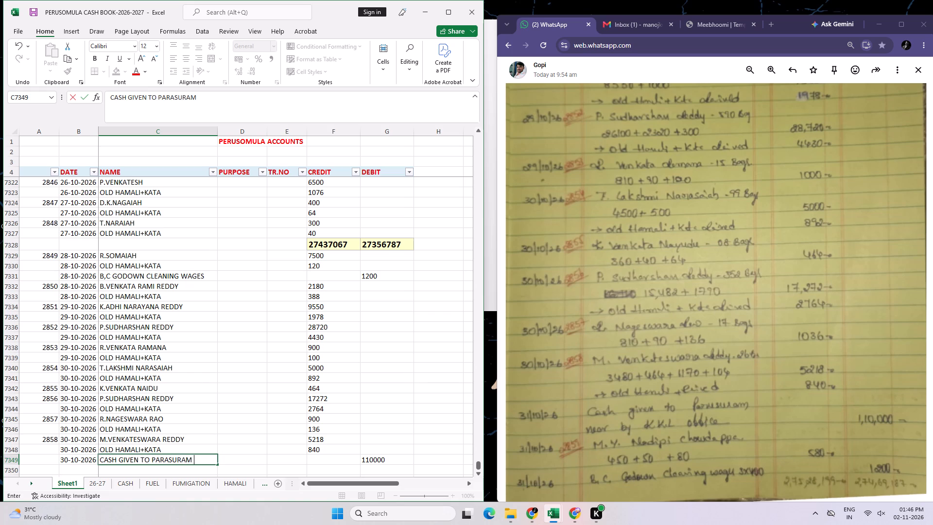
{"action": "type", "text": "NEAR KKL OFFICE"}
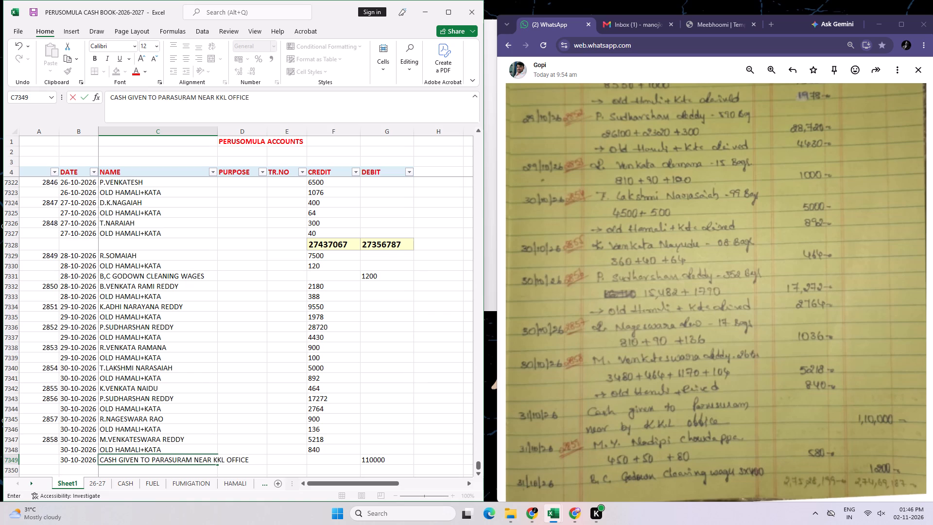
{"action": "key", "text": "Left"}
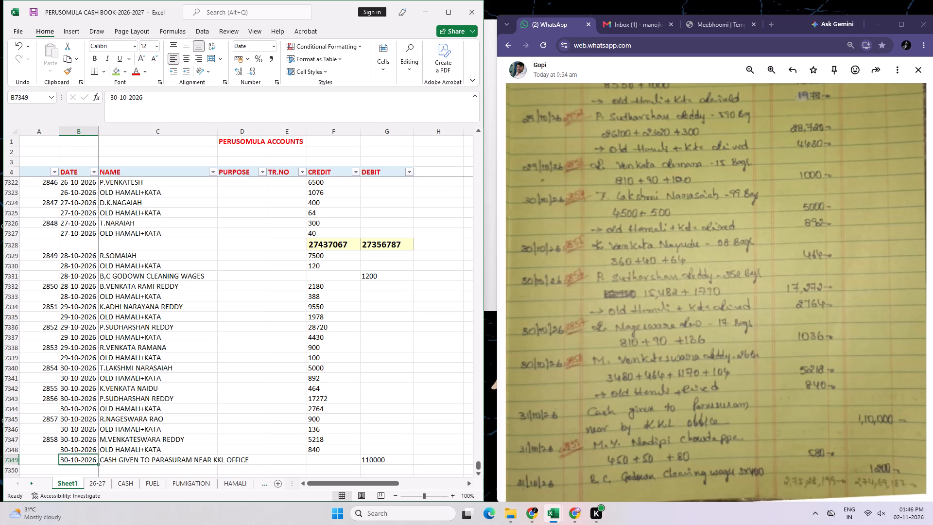
Enter the number 2859 and the date 31-10-26 in row 7350.
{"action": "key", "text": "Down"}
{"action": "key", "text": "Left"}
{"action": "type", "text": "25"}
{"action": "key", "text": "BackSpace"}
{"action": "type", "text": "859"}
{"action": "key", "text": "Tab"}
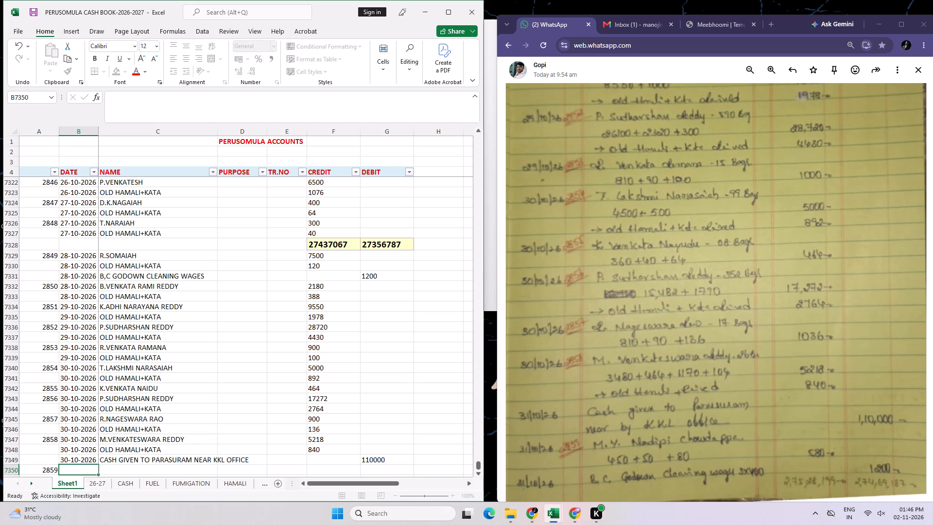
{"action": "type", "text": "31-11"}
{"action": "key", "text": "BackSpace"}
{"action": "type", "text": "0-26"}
Change the date of the cash-given entry in row 7349 to 31-10-26.
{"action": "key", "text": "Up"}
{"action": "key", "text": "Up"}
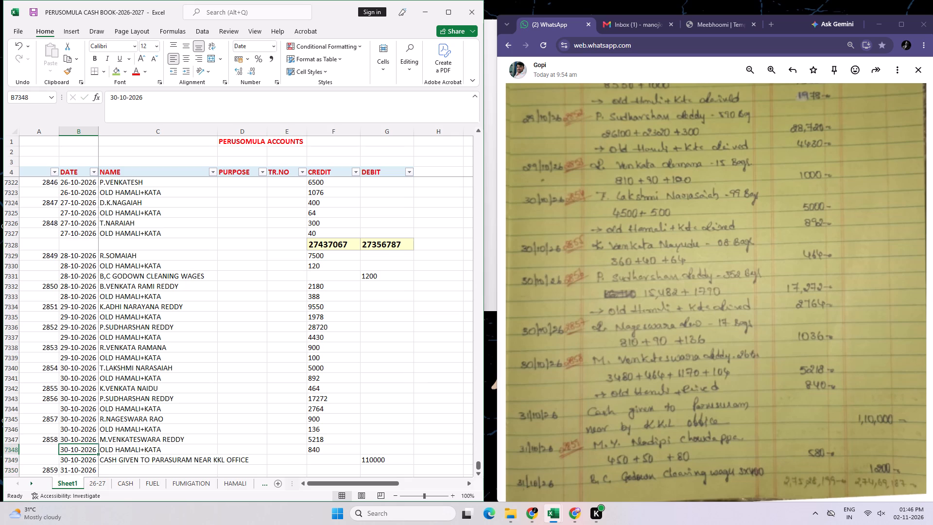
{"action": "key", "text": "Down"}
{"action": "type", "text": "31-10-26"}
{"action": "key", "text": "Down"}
Enter entry 2859's payer name from the ledger photo in row 7350 and save the workbook.
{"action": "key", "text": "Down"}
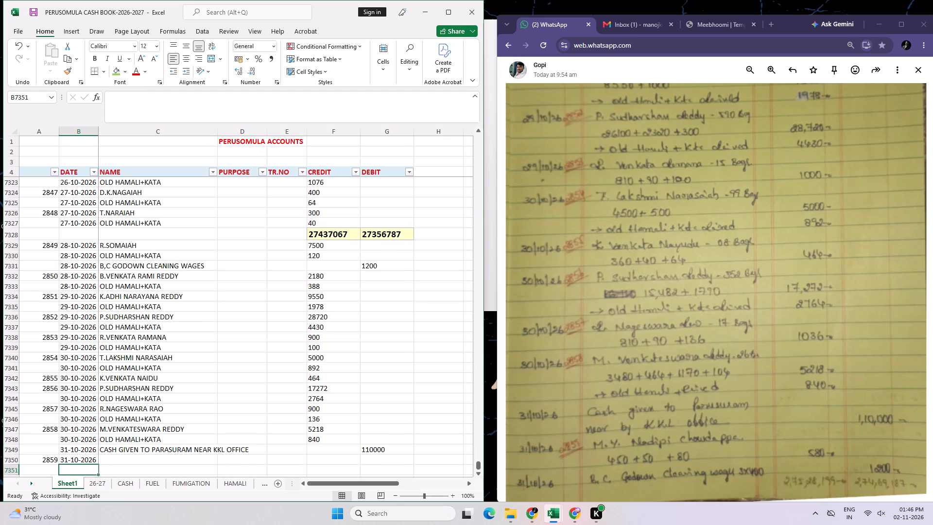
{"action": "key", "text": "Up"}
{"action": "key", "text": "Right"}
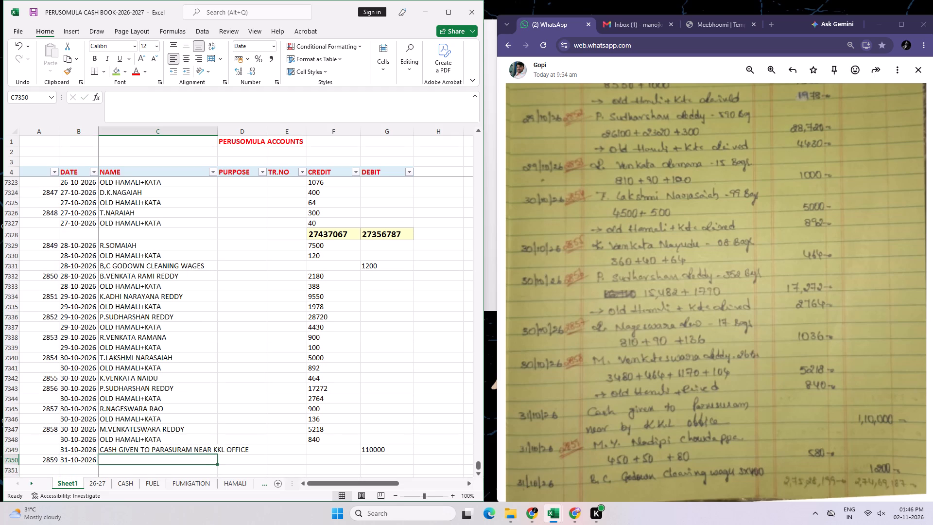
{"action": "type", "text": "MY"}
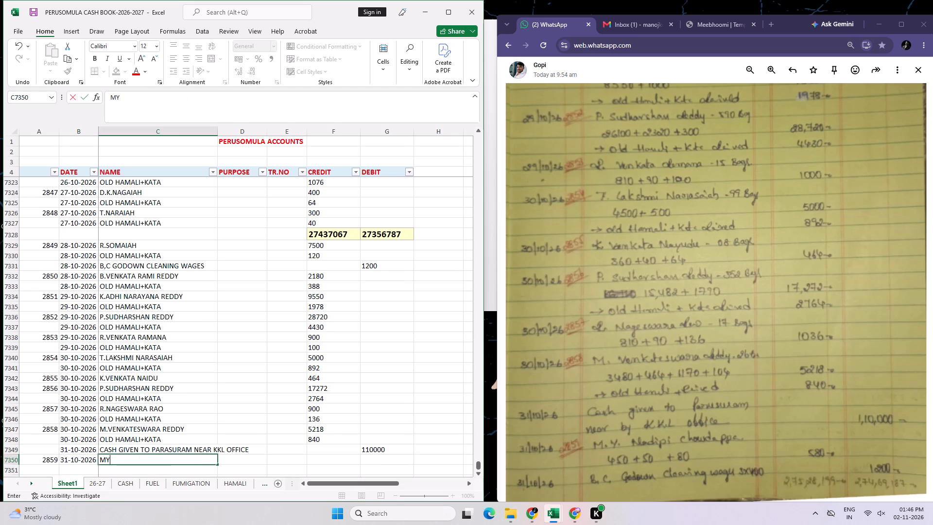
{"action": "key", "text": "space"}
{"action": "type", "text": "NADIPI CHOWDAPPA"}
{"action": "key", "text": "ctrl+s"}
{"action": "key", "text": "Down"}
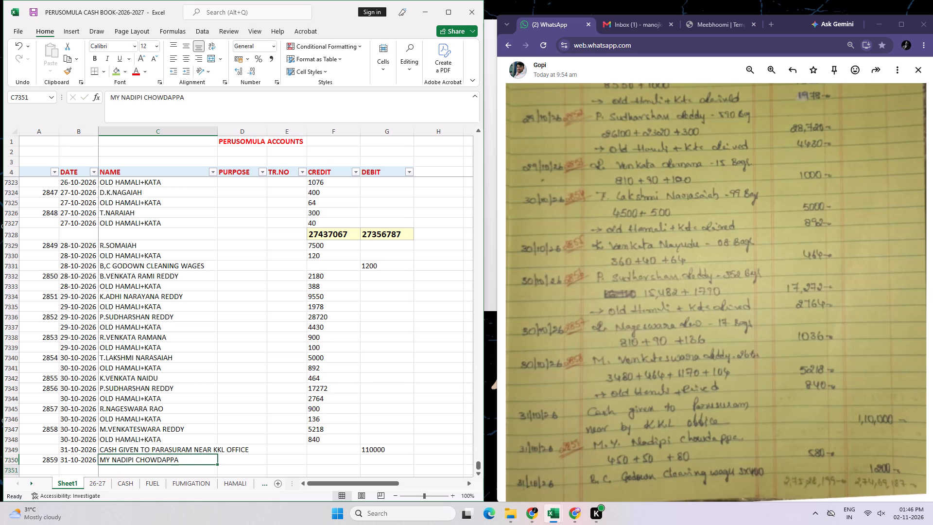
Fill row 7351's date as 31-10-2026 from the row above and add an OLD HAMALI+KATA line there.
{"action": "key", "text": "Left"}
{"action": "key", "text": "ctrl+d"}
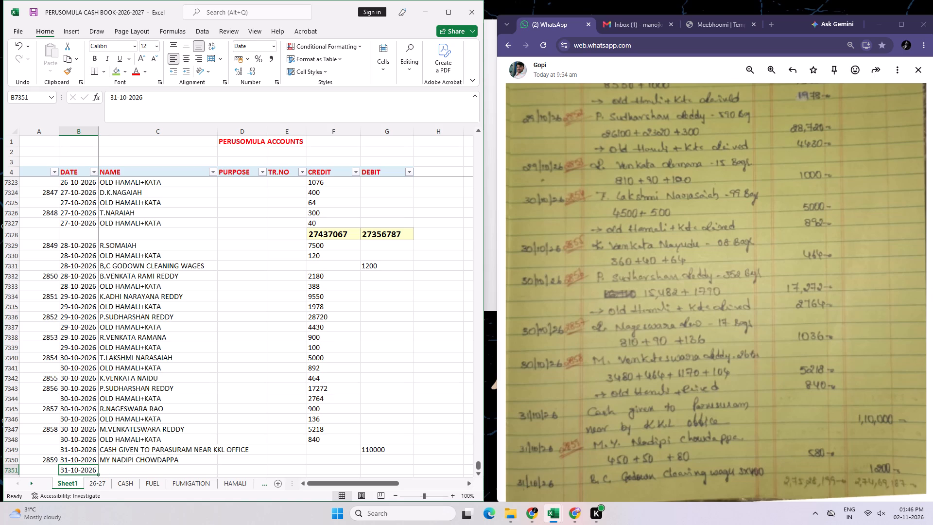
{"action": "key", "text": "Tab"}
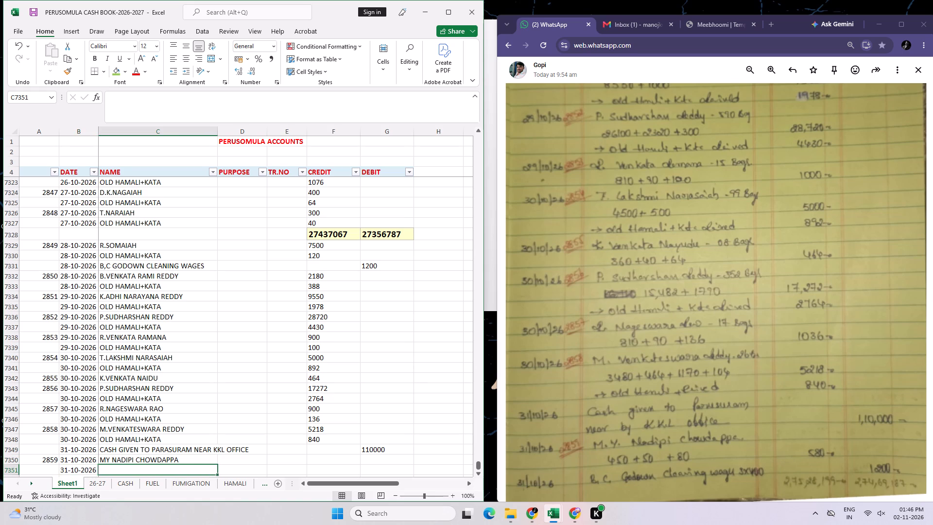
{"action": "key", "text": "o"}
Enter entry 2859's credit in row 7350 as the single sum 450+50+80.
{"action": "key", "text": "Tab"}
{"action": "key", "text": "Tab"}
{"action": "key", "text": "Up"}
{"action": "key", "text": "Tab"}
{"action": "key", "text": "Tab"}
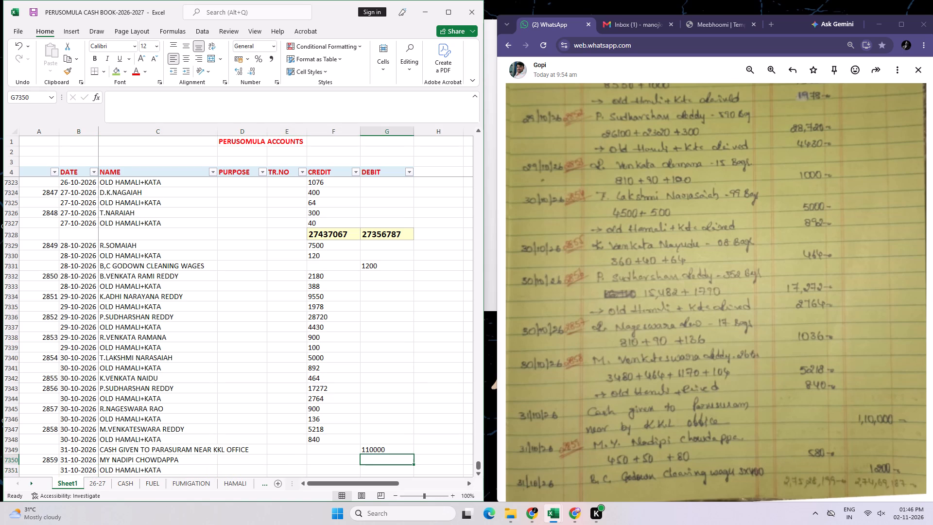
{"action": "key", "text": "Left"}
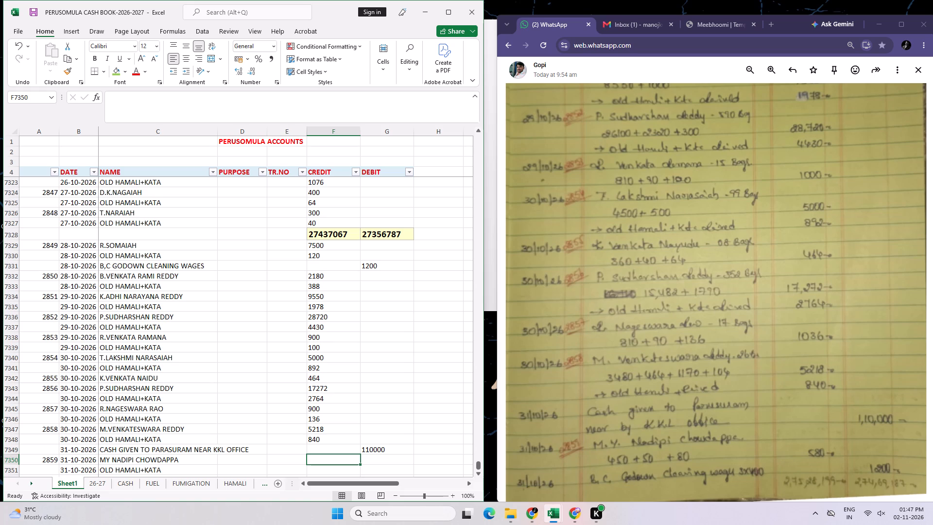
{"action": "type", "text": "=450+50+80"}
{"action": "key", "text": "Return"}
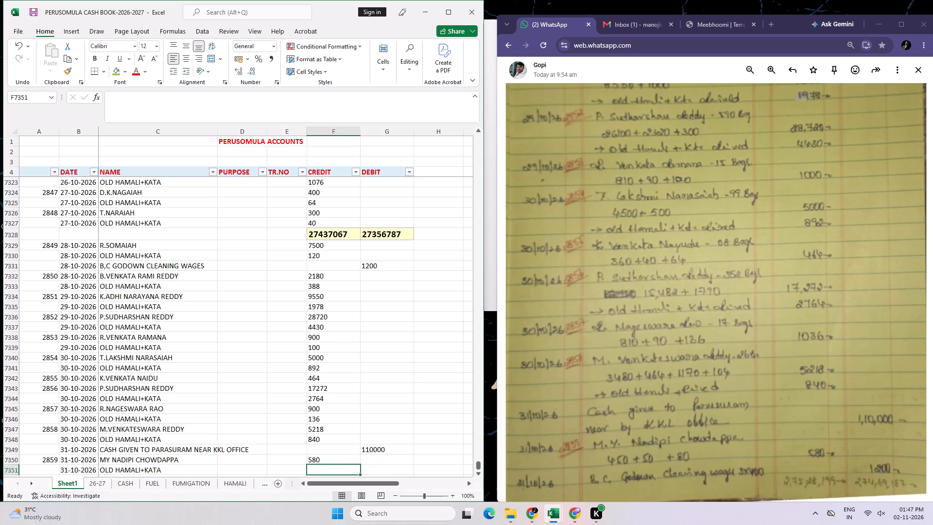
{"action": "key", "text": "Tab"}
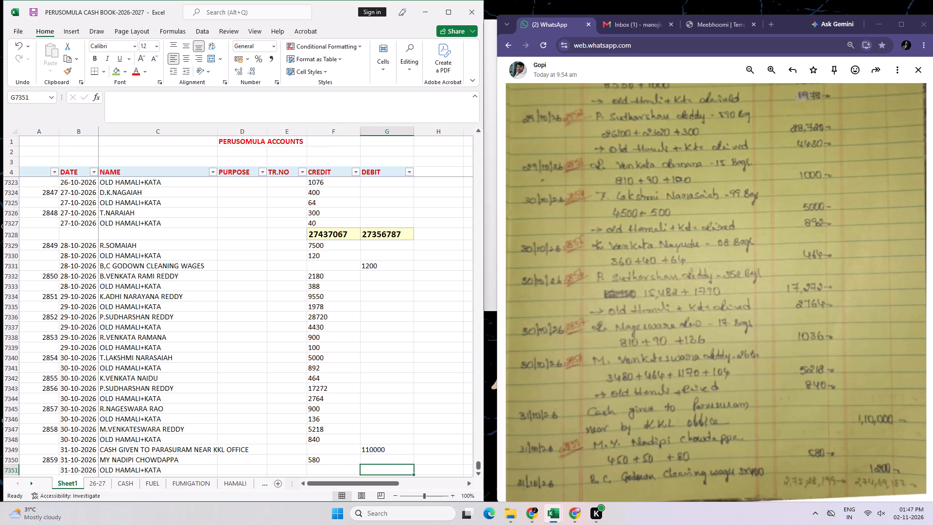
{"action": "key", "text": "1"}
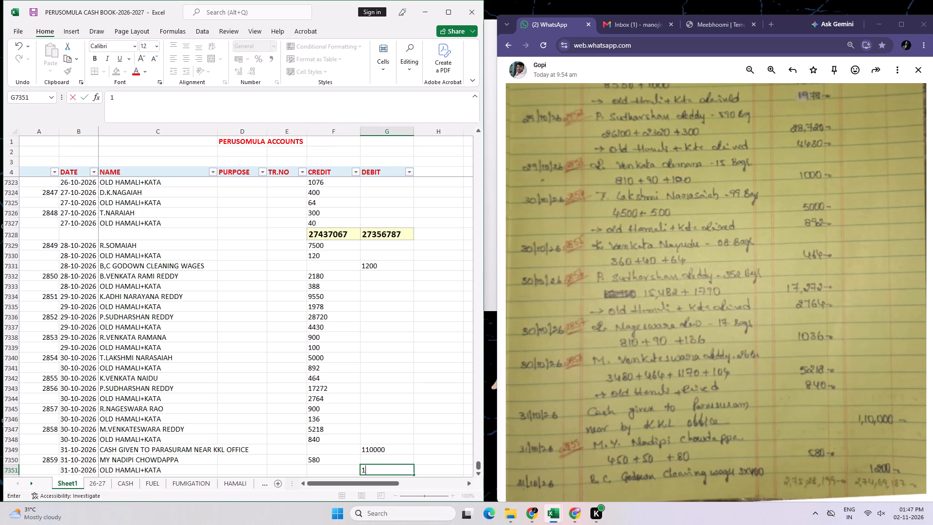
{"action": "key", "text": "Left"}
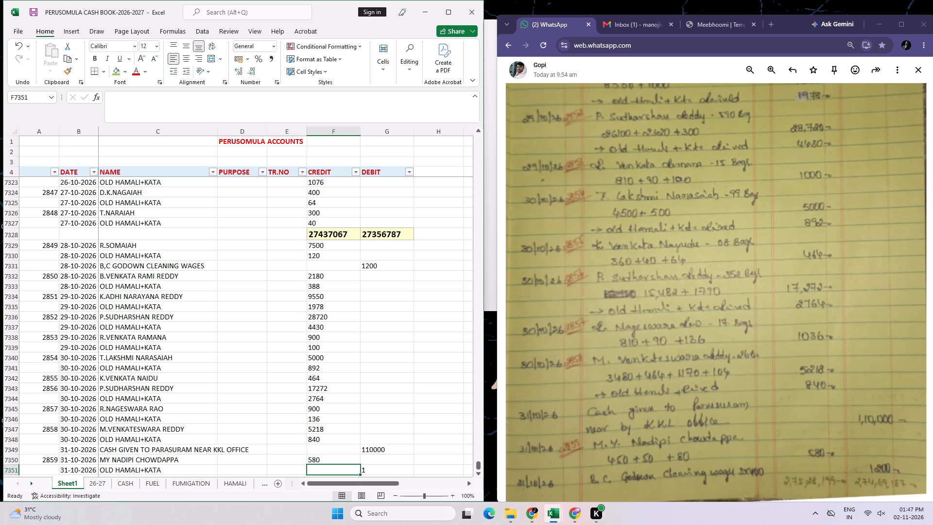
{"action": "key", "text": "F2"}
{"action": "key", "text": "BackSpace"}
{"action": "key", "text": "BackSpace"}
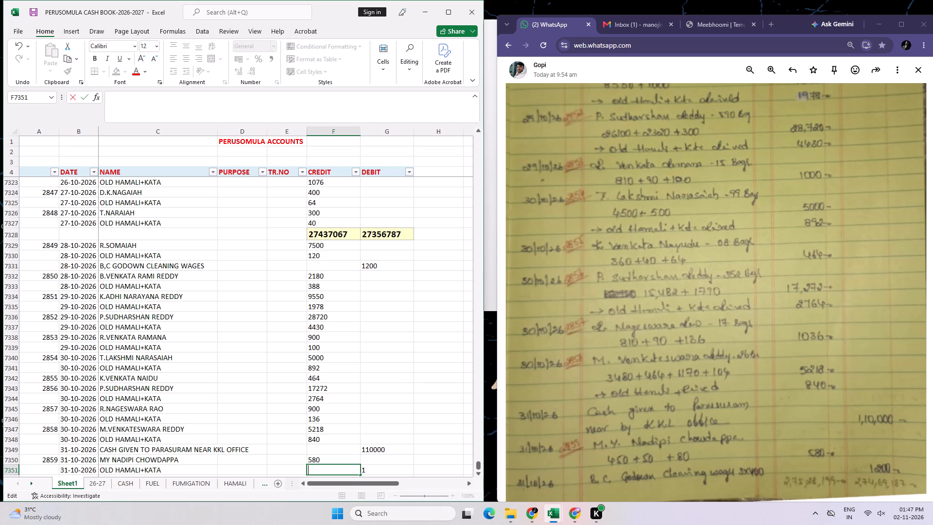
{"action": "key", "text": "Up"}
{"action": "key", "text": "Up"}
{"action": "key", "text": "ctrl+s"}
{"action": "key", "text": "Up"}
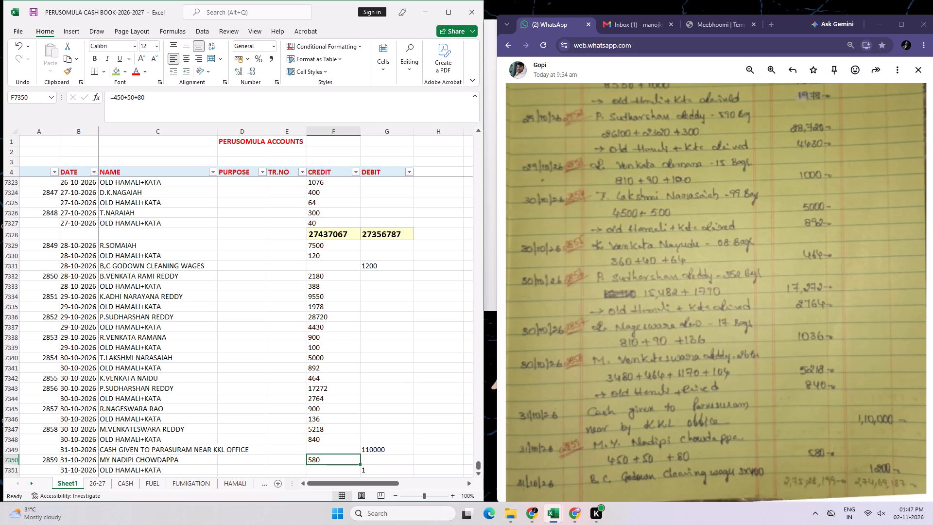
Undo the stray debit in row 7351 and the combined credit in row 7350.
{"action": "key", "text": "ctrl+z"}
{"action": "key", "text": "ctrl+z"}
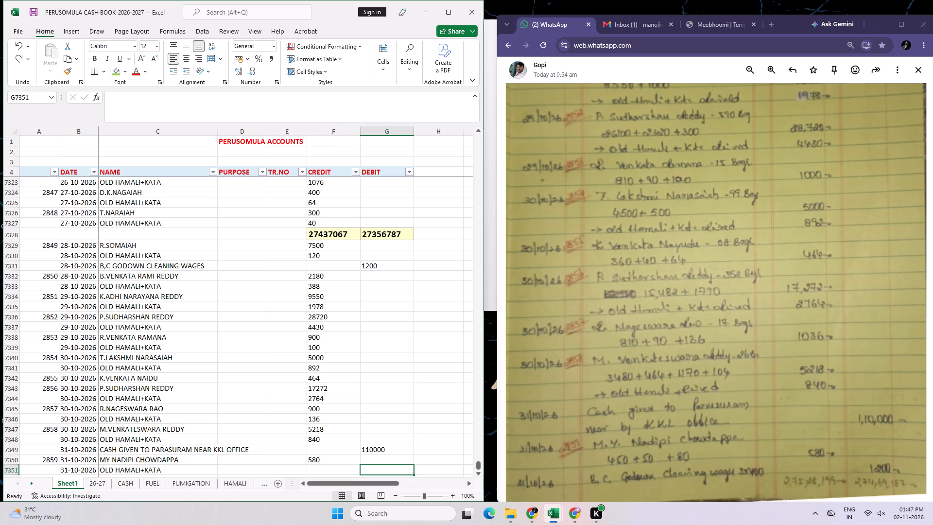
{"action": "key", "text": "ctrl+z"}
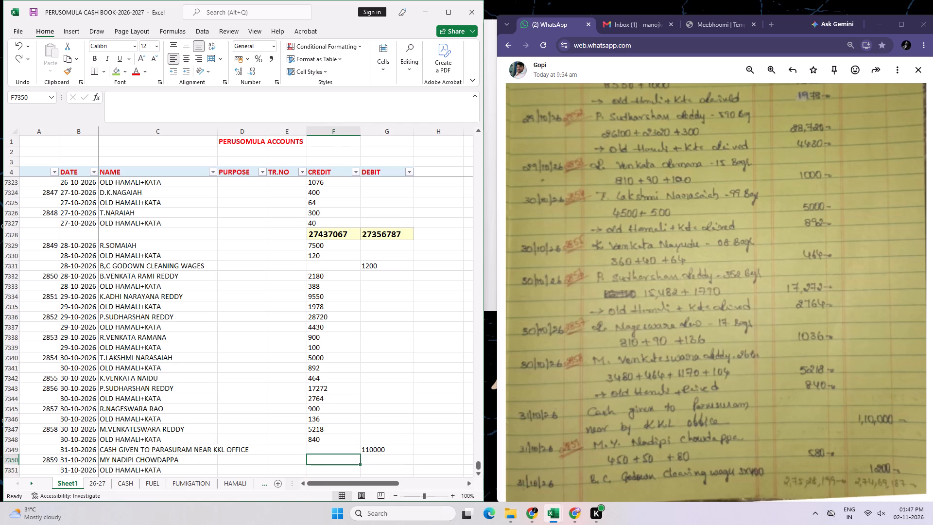
Enter the sum 450+50 as entry 2859's credit in row 7350, and 80 as the OLD HAMALI+KATA credit in row 7351.
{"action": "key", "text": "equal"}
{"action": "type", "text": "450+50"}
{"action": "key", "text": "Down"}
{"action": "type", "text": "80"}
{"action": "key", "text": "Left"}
Enter a debit of 1200 in row 7352 for the last expense on the ledger page.
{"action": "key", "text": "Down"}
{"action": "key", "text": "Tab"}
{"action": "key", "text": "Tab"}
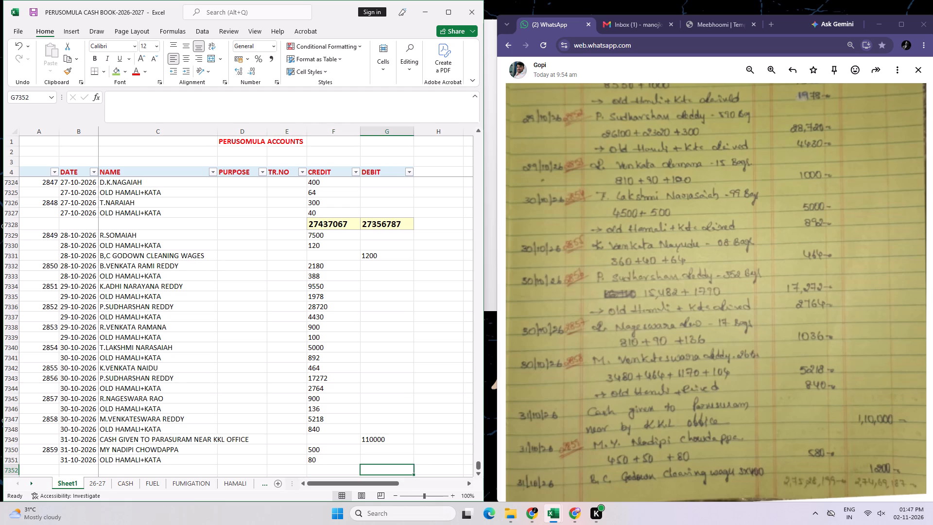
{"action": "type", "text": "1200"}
Fill row 7352's date as 31-10-2026 from the row above, name the line B,C GODOWN CLEANING WAGES and save the workbook.
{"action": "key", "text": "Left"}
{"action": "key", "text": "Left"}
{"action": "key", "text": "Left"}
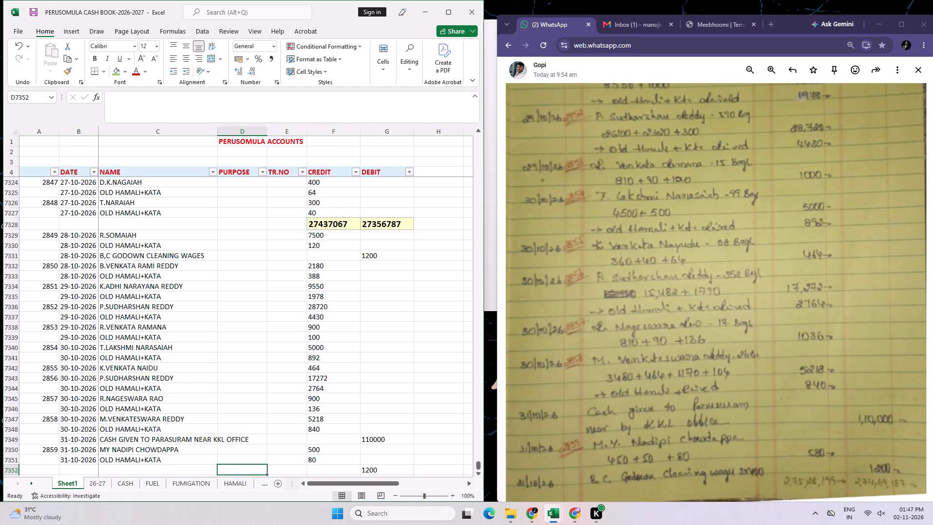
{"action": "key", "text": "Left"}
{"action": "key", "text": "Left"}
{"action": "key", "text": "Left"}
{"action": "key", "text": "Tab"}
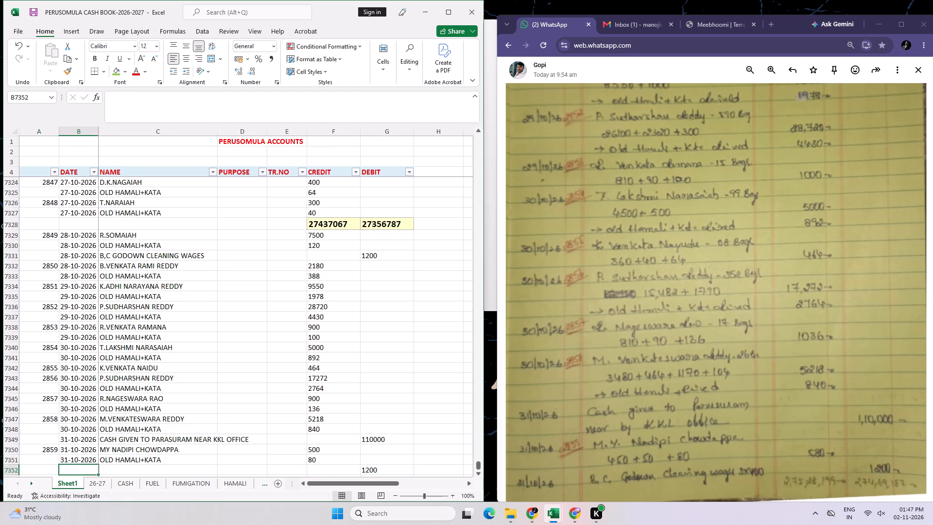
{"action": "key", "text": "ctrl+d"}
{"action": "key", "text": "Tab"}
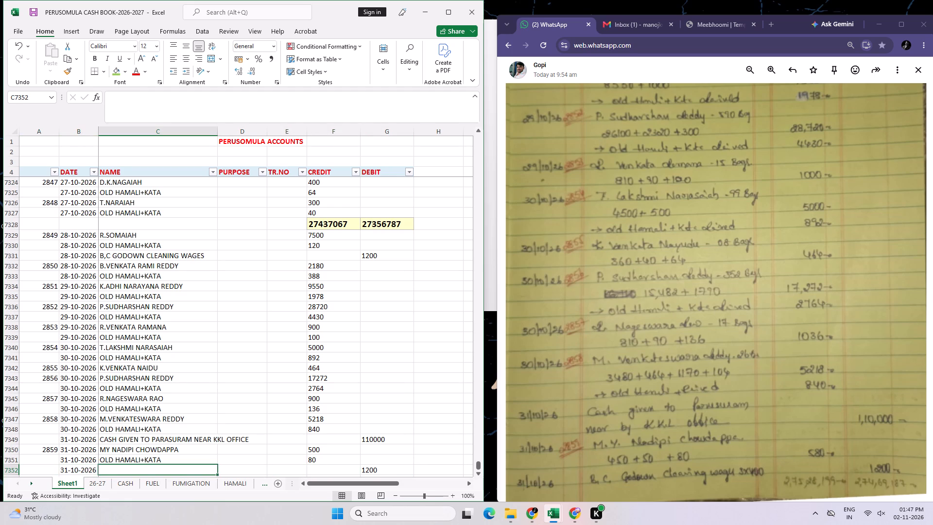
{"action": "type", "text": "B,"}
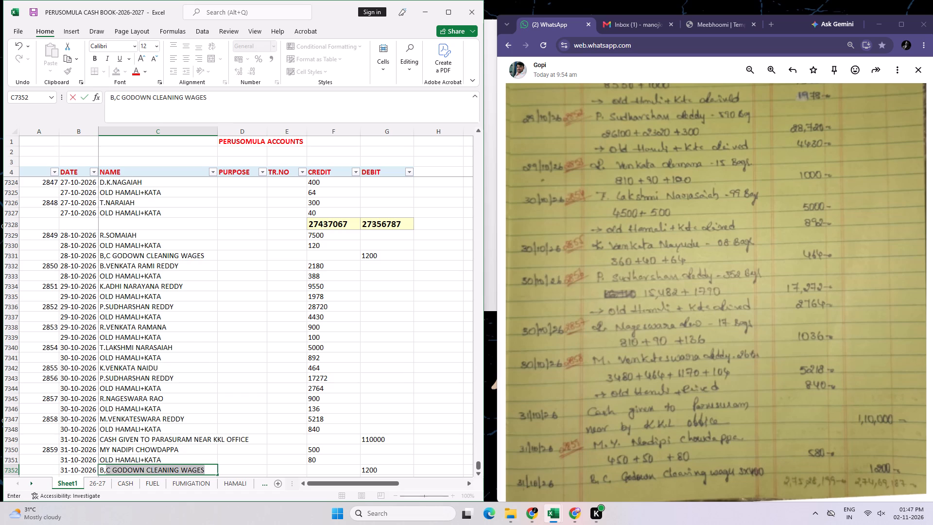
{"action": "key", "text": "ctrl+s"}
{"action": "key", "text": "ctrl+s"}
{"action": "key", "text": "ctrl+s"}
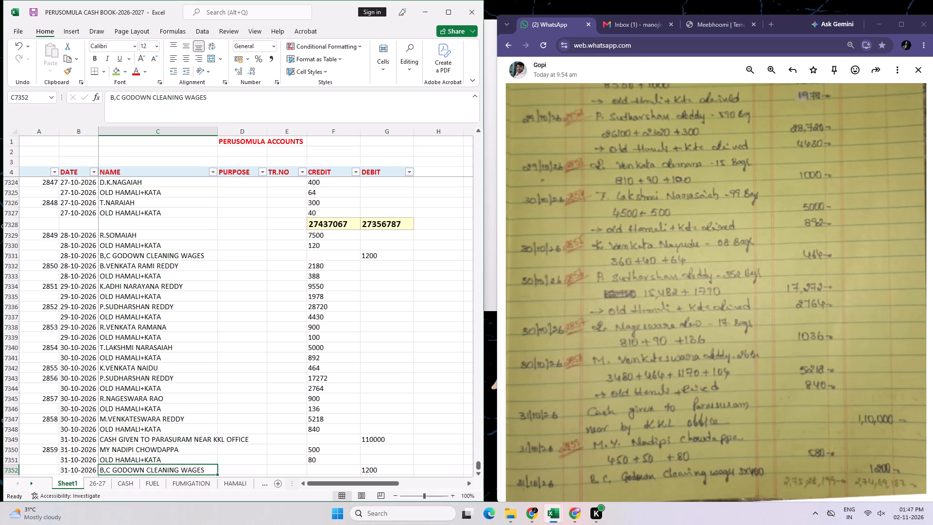
AutoSum the credit and debit columns from the previous totals in row 7328 through row 7352 into row 7353.
{"action": "left_click_drag", "start_coordinate": [315, 225], "coordinate": [379, 357]}
{"action": "left_click", "coordinate": [403, 67]}
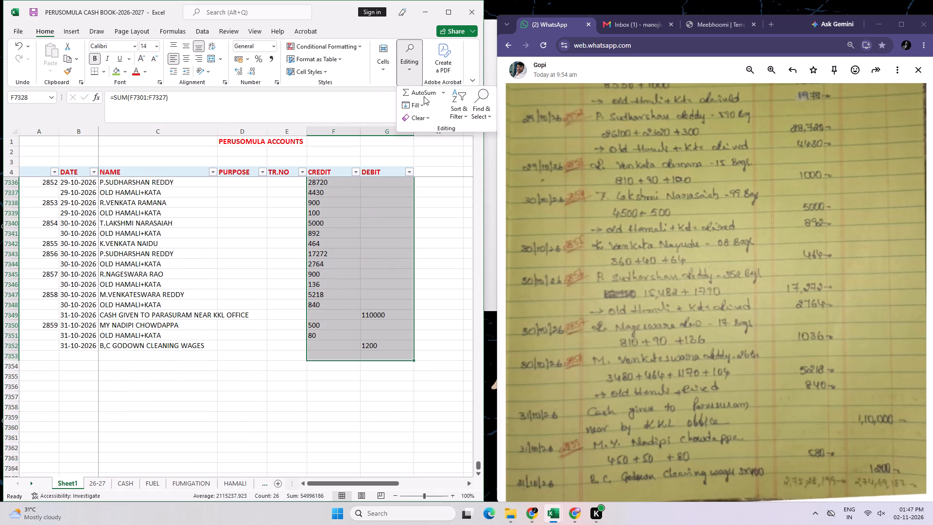
{"action": "left_click", "coordinate": [424, 96]}
Format the two totals in row 7353 with the Note cell style, font size 14 and bold, and save the workbook.
{"action": "scroll", "coordinate": [340, 417], "scroll_direction": "down", "scroll_amount": 2}
{"action": "left_click_drag", "start_coordinate": [311, 372], "coordinate": [353, 381]}
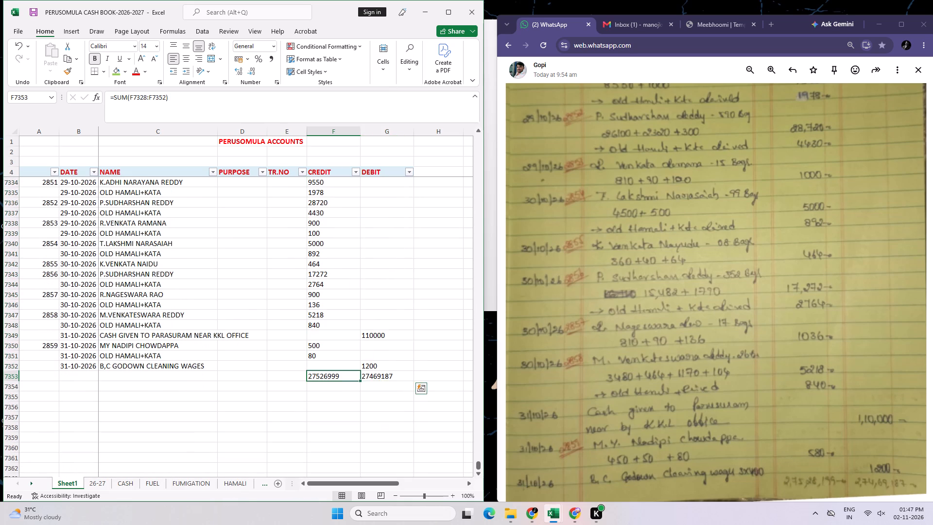
{"action": "left_click_drag", "start_coordinate": [353, 381], "coordinate": [380, 376]}
{"action": "left_click", "coordinate": [312, 71]}
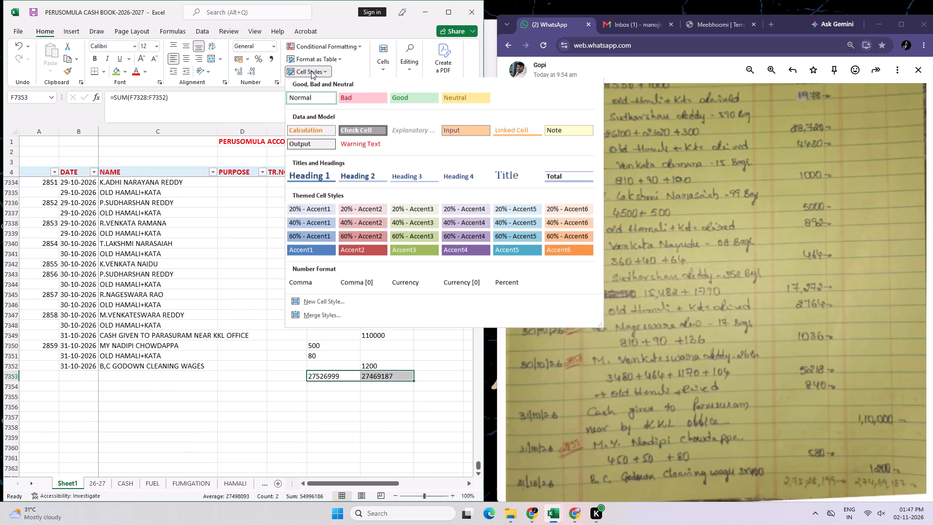
{"action": "left_click", "coordinate": [575, 134]}
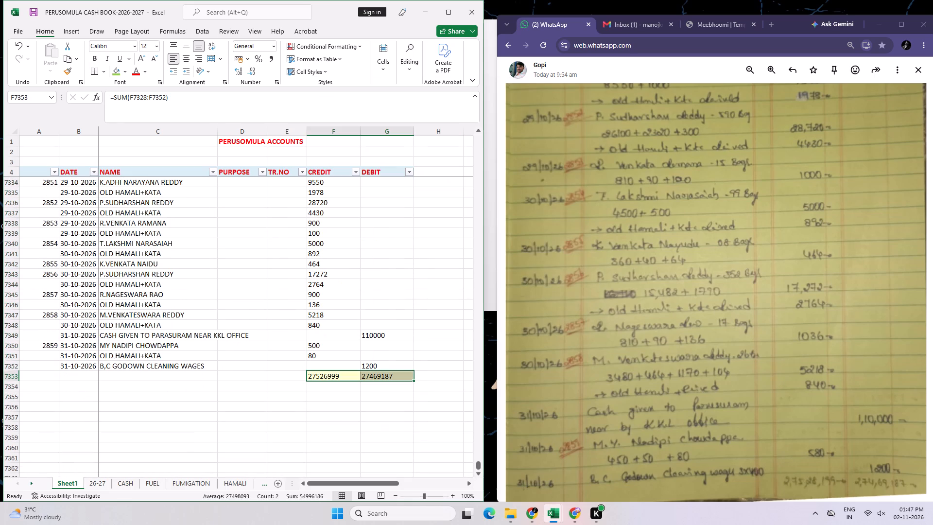
{"action": "left_click", "coordinate": [144, 55]}
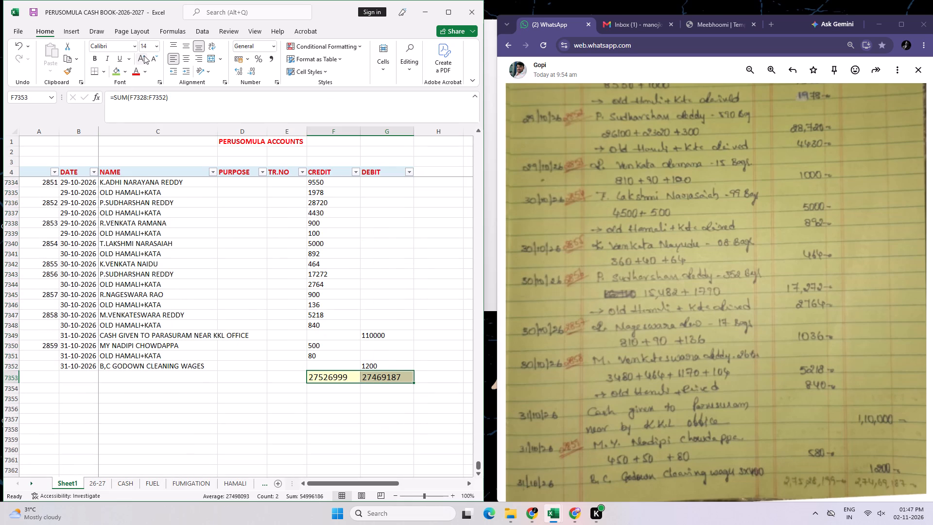
{"action": "left_click", "coordinate": [94, 58]}
{"action": "left_click", "coordinate": [350, 445]}
{"action": "key", "text": "ctrl+s"}
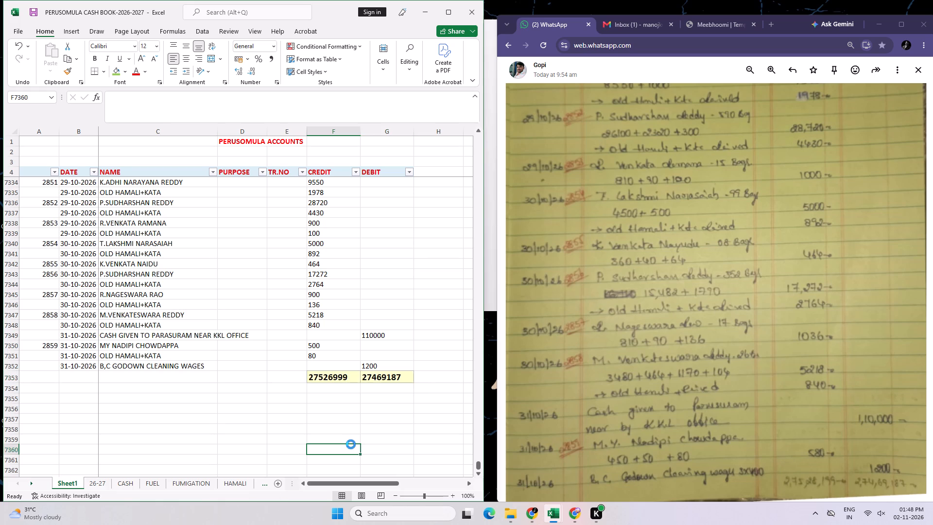
{"action": "key", "text": "ctrl+s"}
{"action": "key", "text": "ctrl+s"}
{"action": "key", "text": "ctrl+s"}
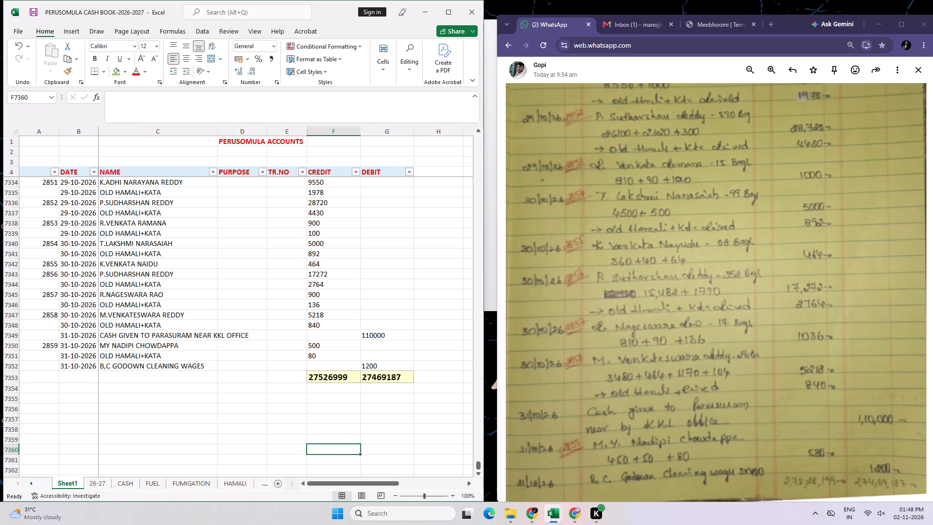
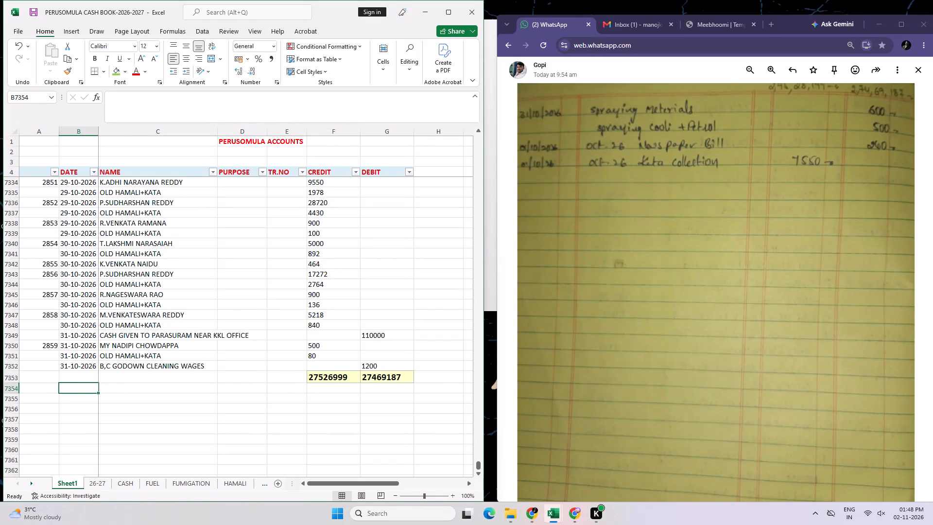
Enter the date 31-10-2026 in row 7354 and 01-10-2026 in rows 7355 and 7356, below the totals.
{"action": "type", "text": "31-10-26"}
{"action": "key", "text": "Left"}
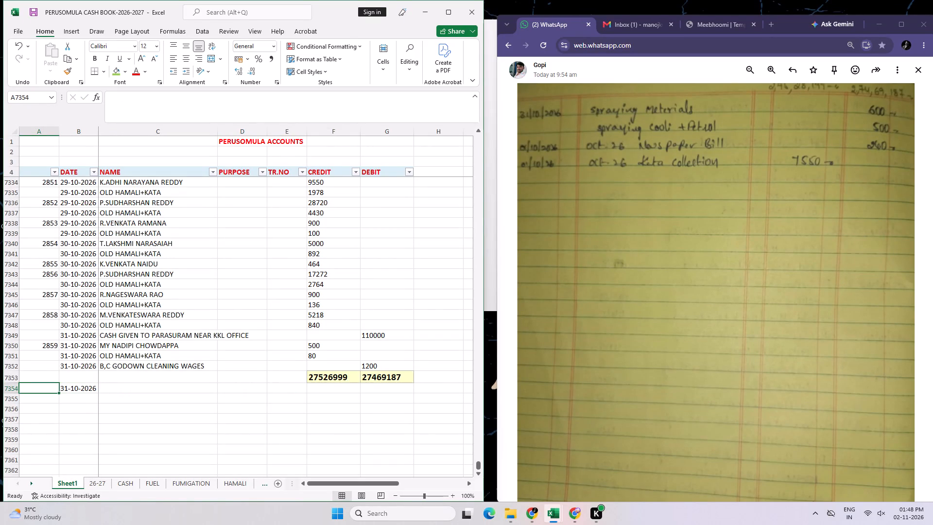
{"action": "key", "text": "Down"}
{"action": "key", "text": "Right"}
{"action": "type", "text": "1-"}
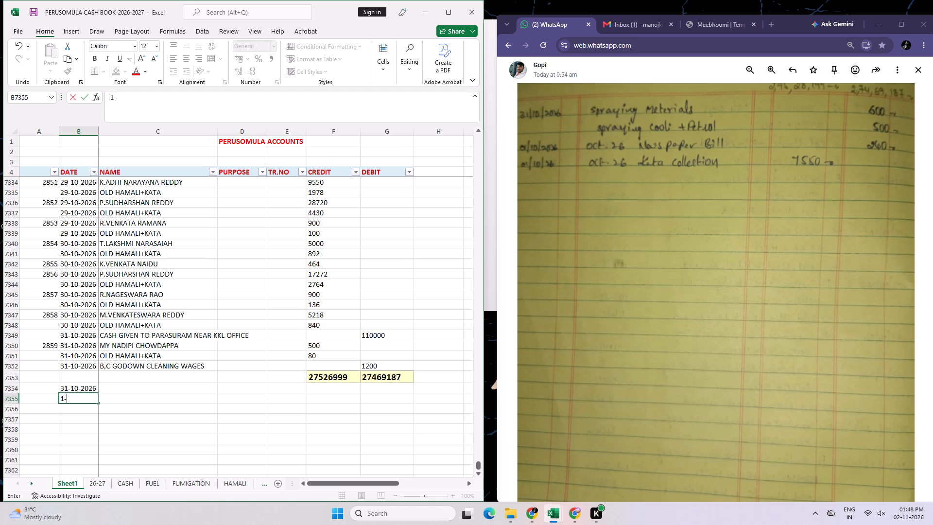
{"action": "type", "text": "10-26"}
{"action": "key", "text": "Down"}
{"action": "key", "text": "ctrl+d"}
{"action": "key", "text": "Up"}
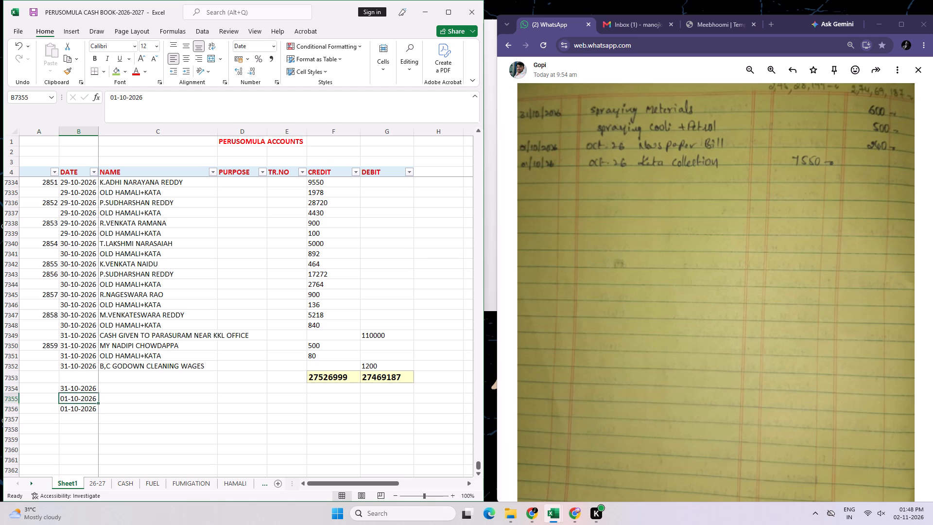
Fill row 7355's date as 31-10-2026 and row 7357's date as 01-10-2026, each from the row above.
{"action": "key", "text": "Up"}
{"action": "key", "text": "Tab"}
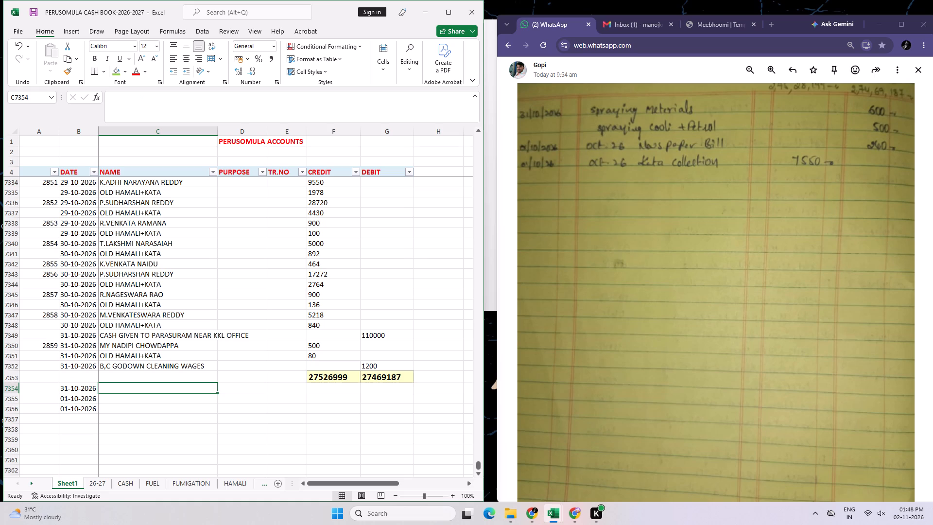
{"action": "key", "text": "Left"}
{"action": "key", "text": "Left"}
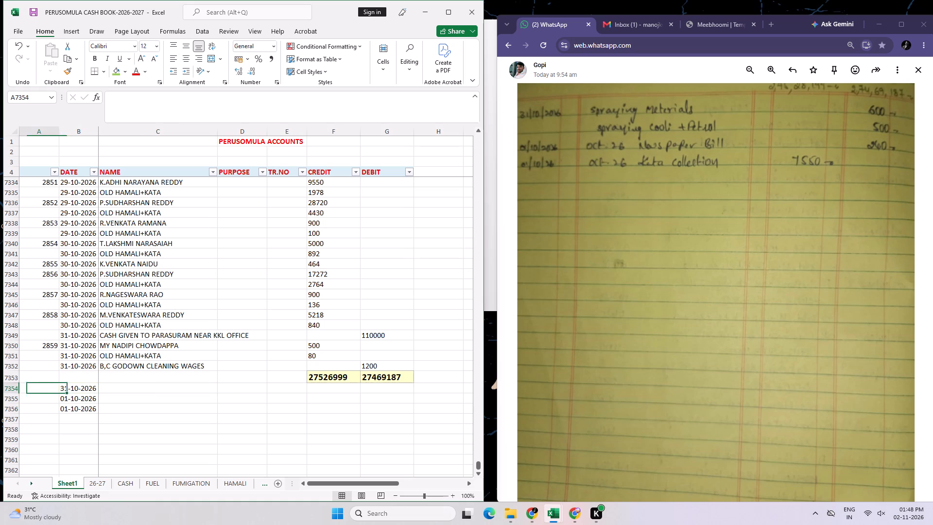
{"action": "key", "text": "Down"}
{"action": "key", "text": "Down"}
{"action": "key", "text": "Up"}
{"action": "key", "text": "Right"}
{"action": "key", "text": "ctrl+d"}
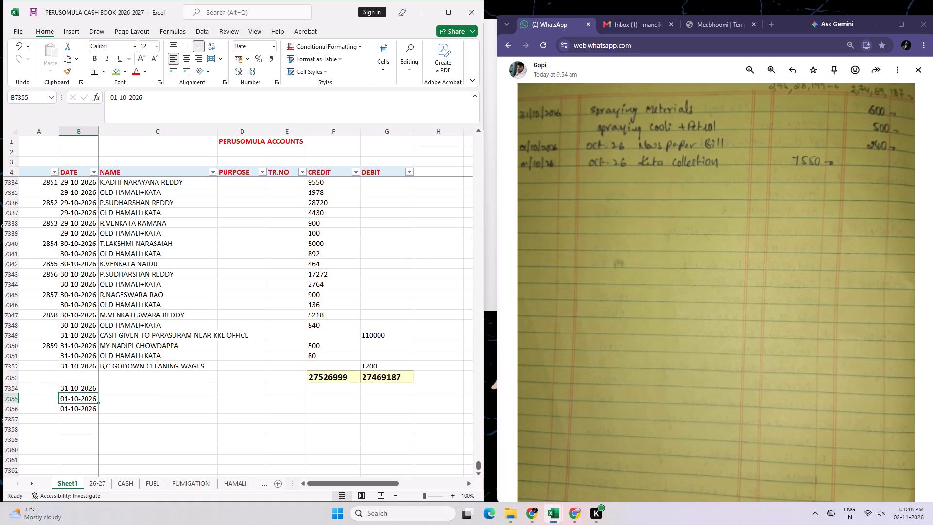
{"action": "key", "text": "Down"}
{"action": "key", "text": "Down"}
{"action": "key", "text": "ctrl+d"}
{"action": "key", "text": "Up"}
{"action": "key", "text": "Up"}
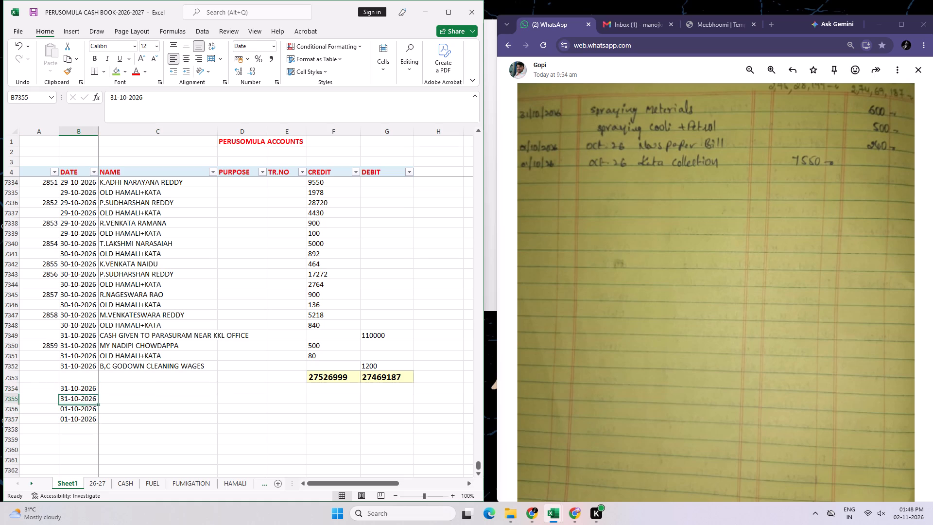
Name the two 31-10-2026 lines SPRAYING CHEMICAL in row 7354 and SPRAYING COOLI+PETROL in row 7355.
{"action": "key", "text": "Up"}
{"action": "key", "text": "Right"}
{"action": "type", "text": "SP"}
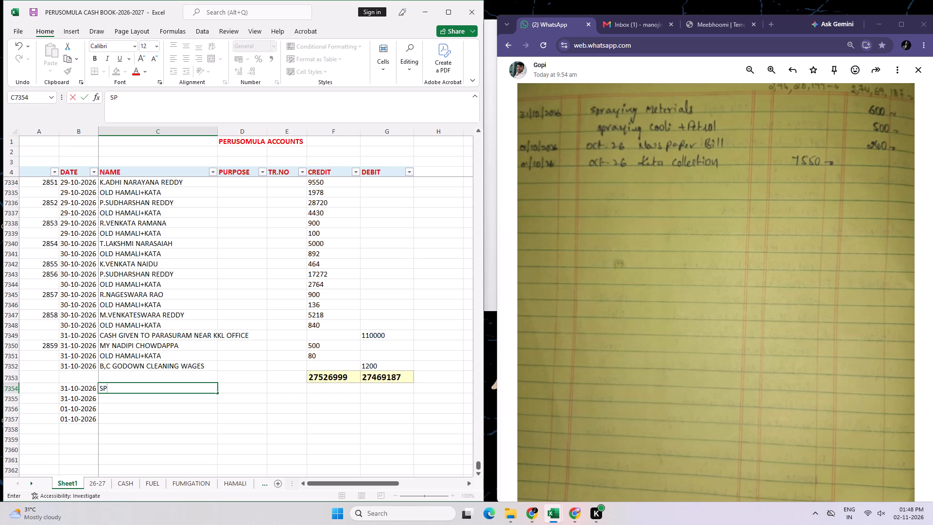
{"action": "type", "text": "RAYING CHEMI"}
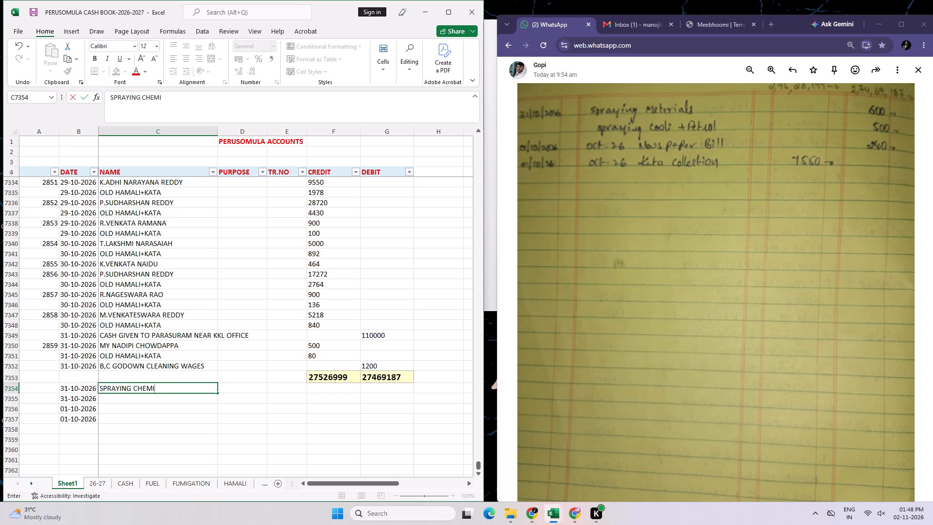
{"action": "type", "text": "CAL"}
{"action": "key", "text": "Down"}
{"action": "type", "text": "SPRAYING"}
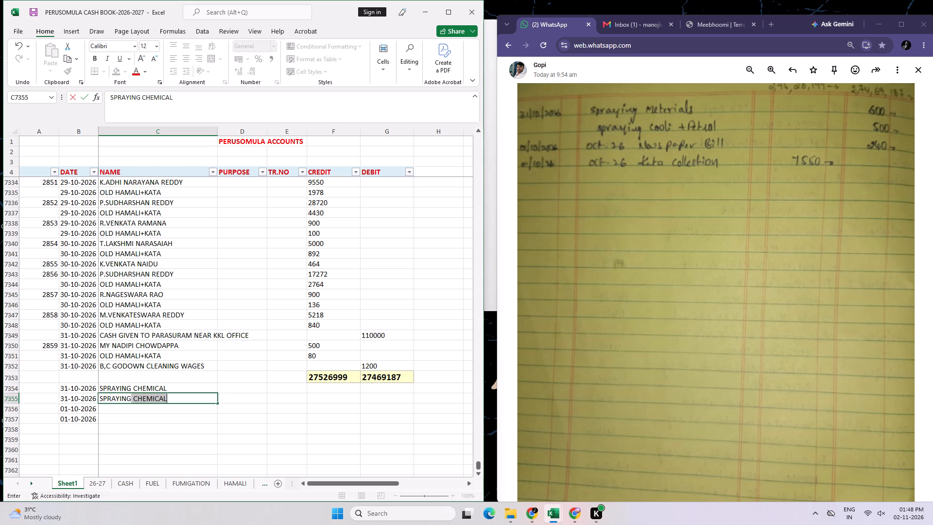
{"action": "key", "text": "space"}
{"action": "type", "text": "COOLI"}
{"action": "type", "text": "++"}
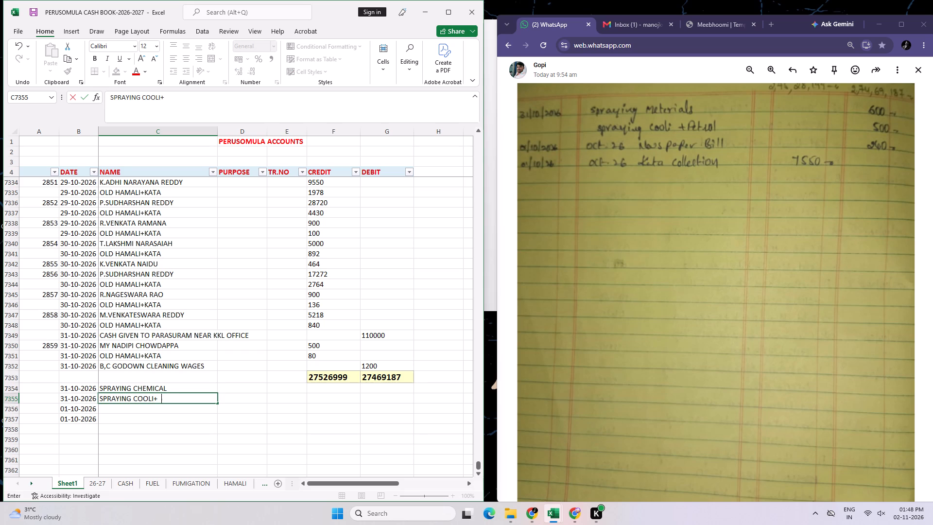
{"action": "key", "text": "BackSpace"}
{"action": "type", "text": "PETROL"}
Name row 7356 OCT-26 NEWS PAPER BILL and row 7357 OCT-26KATA COLLECTION, and save the workbook.
{"action": "key", "text": "Down"}
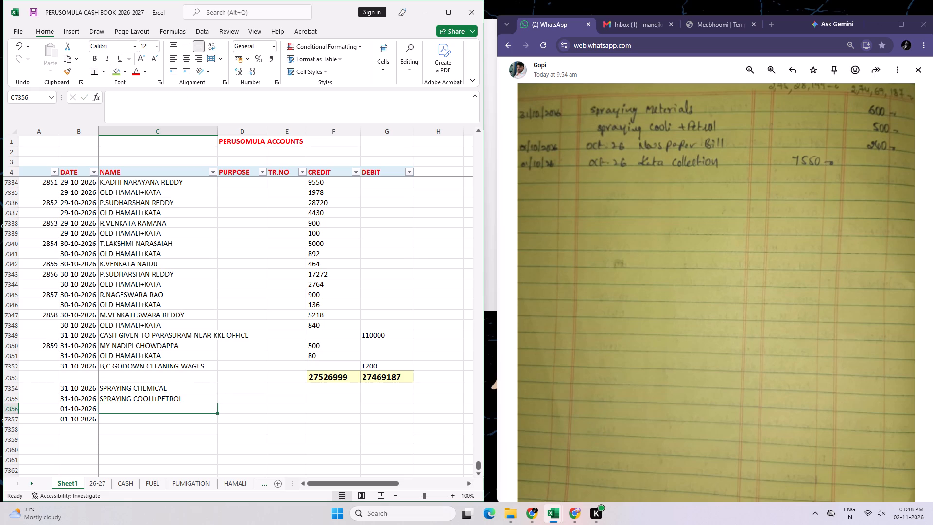
{"action": "type", "text": "OCT"}
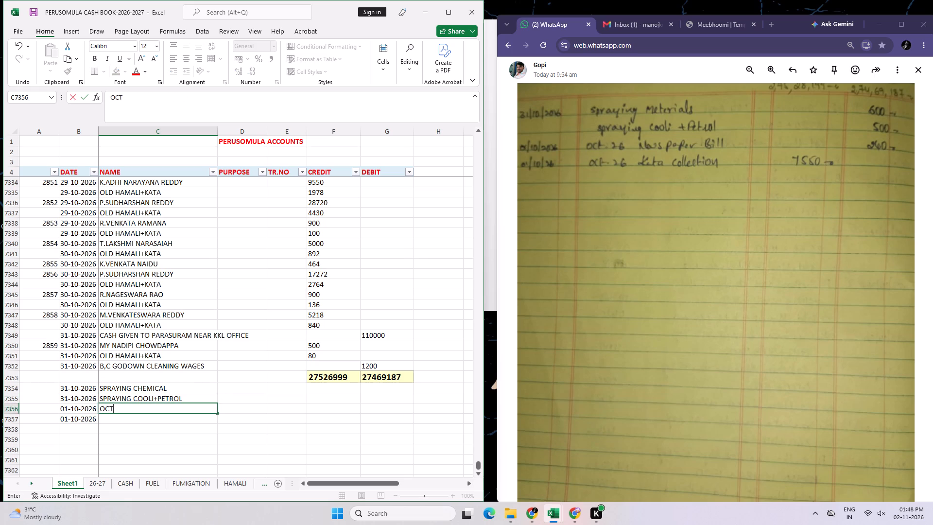
{"action": "type", "text": "-26 NEWS"}
{"action": "key", "text": "space"}
{"action": "key", "text": "bracketleft"}
{"action": "key", "text": "BackSpace"}
{"action": "type", "text": "PAPER BILL"}
{"action": "key", "text": "Down"}
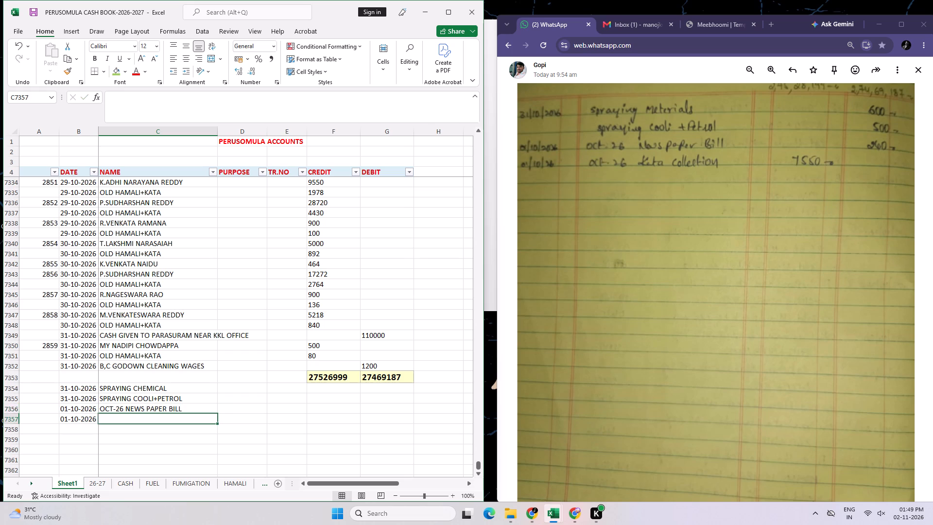
{"action": "type", "text": "OC"}
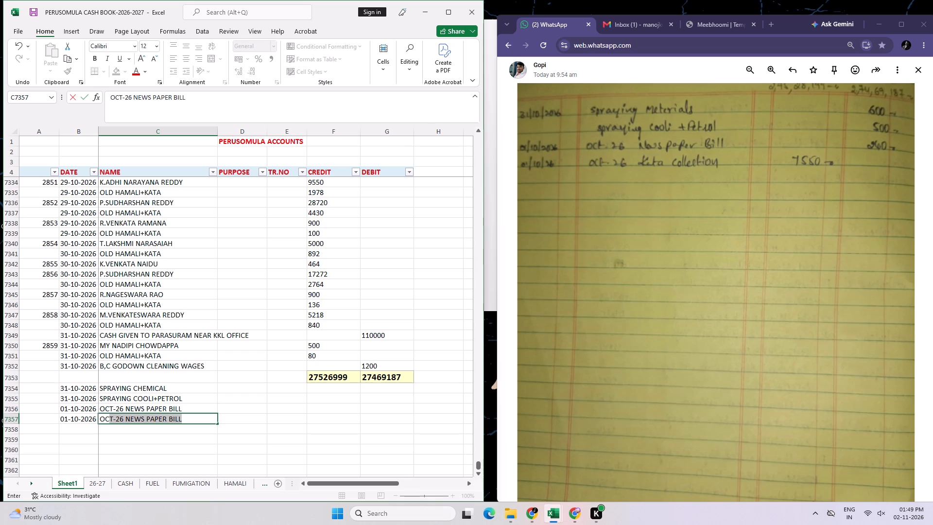
{"action": "key", "text": "t"}
{"action": "type", "text": "-26"}
{"action": "type", "text": "KATA COLLECTION"}
{"action": "key", "text": "ctrl+s"}
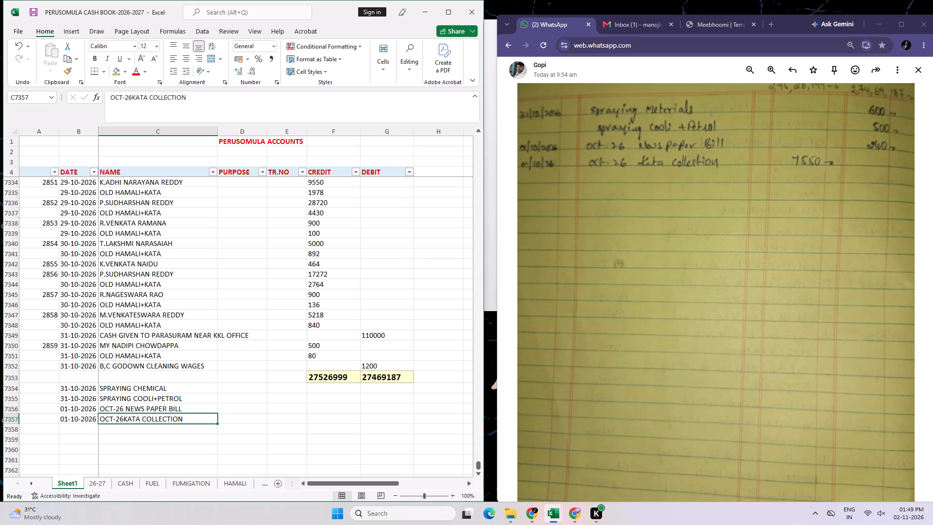
Begin the amount entries for the new ledger lines at the SPRAYING CHEMICAL line in row 7354.
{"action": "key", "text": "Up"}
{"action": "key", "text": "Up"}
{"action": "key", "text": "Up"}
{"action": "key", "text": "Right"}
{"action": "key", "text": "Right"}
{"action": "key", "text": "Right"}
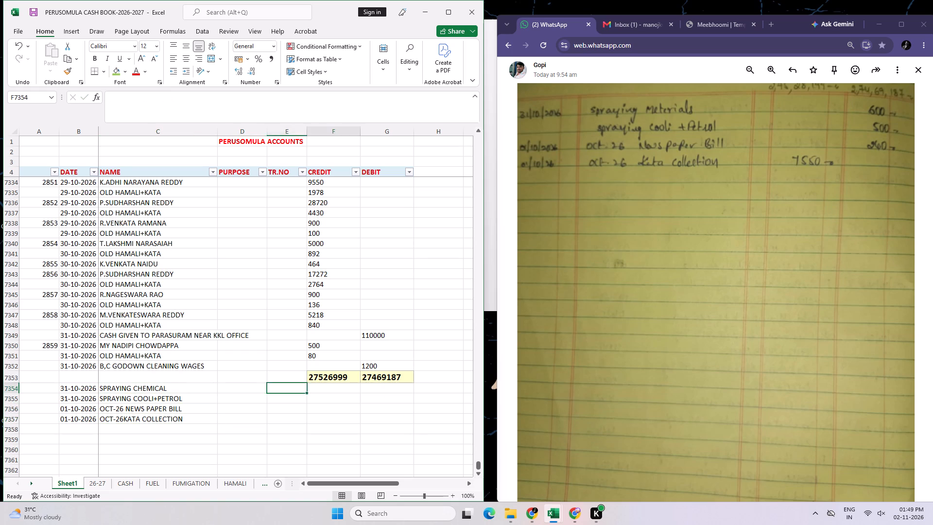
Enter the debit amounts 600 for SPRAYING CHEMICAL, 500 for SPRAYING COOLI+PETROL and 240 for OCT-26 NEWS PAPER BILL in rows 7354 to 7356.
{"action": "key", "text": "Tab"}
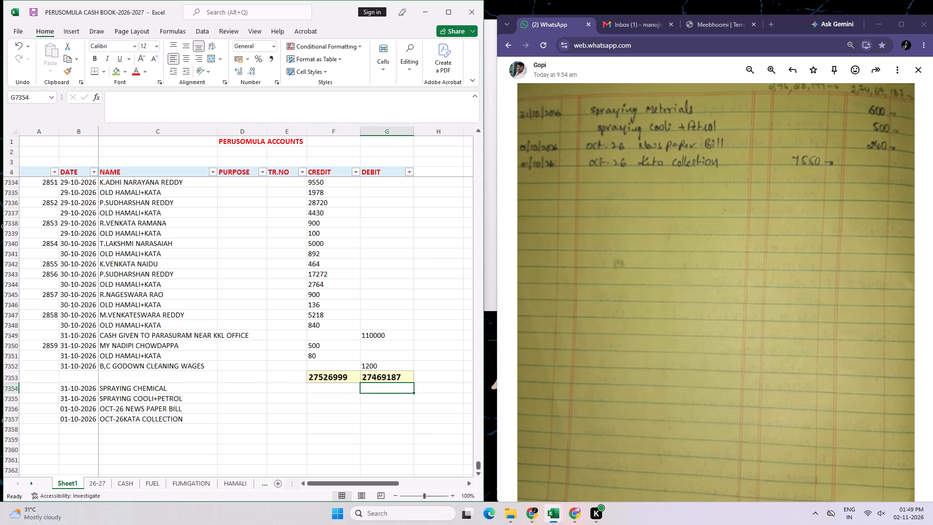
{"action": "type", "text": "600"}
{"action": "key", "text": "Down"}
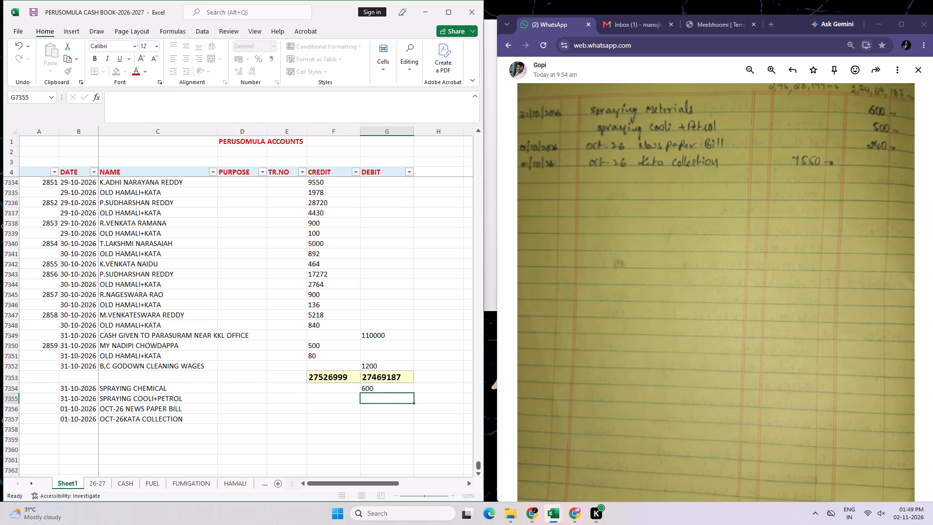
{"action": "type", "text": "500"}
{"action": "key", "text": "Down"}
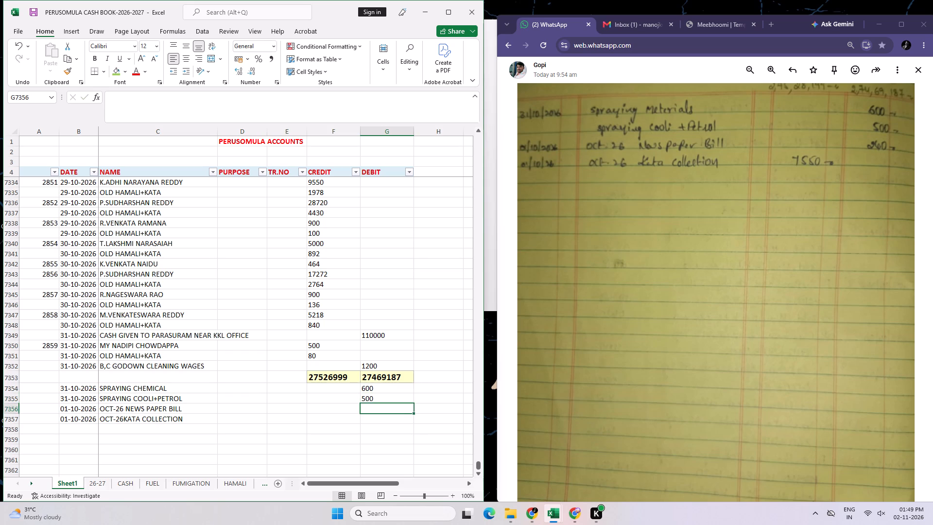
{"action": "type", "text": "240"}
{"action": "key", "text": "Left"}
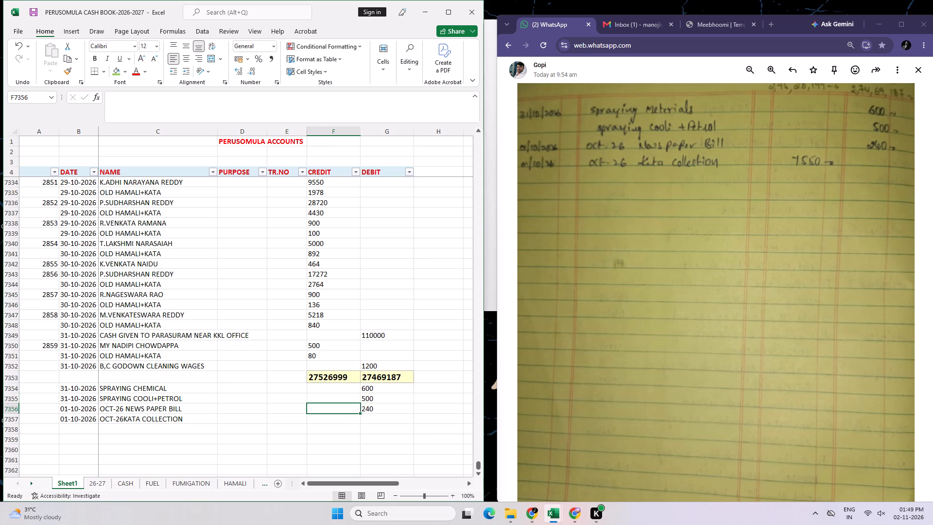
Enter 7550 as the credit amount for OCT-26KATA COLLECTION in row 7357, and save the workbook.
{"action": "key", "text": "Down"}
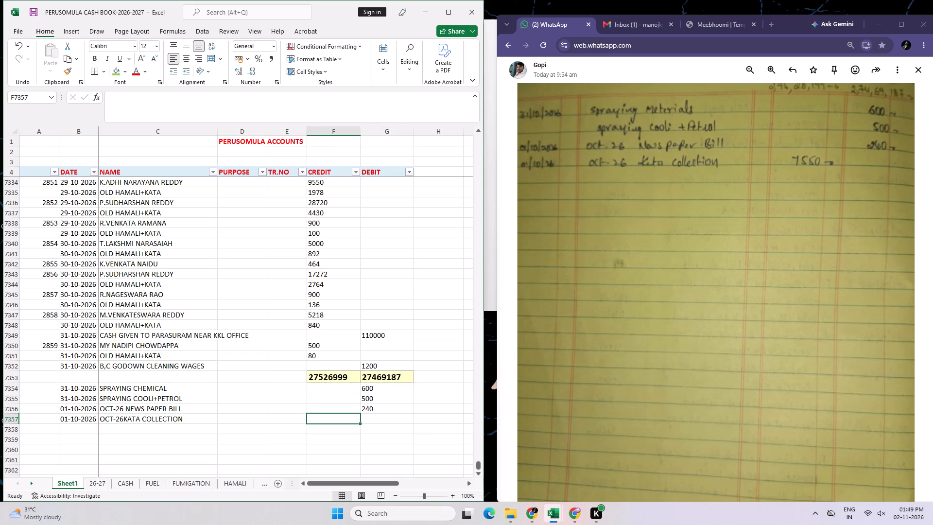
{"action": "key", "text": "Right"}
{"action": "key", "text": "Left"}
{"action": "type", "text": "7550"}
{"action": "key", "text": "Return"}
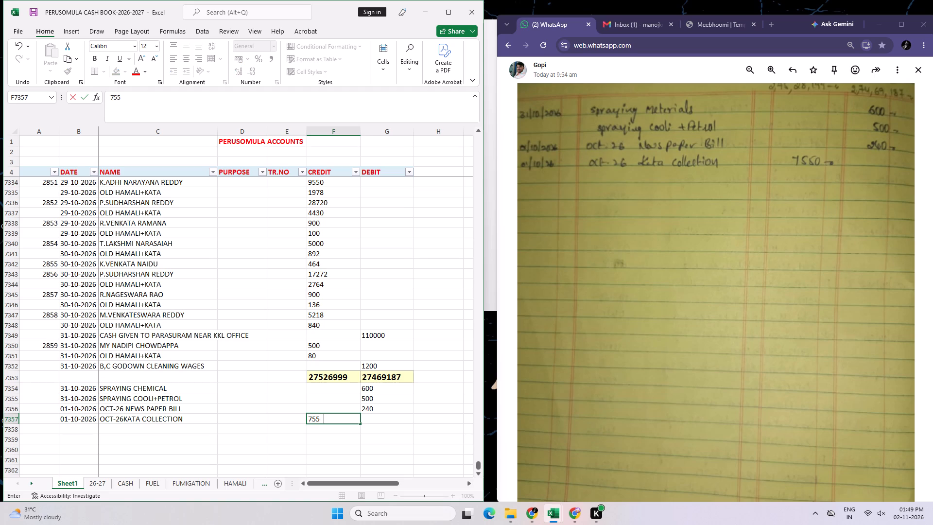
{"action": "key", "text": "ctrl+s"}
Select the credit total cell in row 7353.
{"action": "left_click_drag", "start_coordinate": [325, 375], "coordinate": [326, 375]}
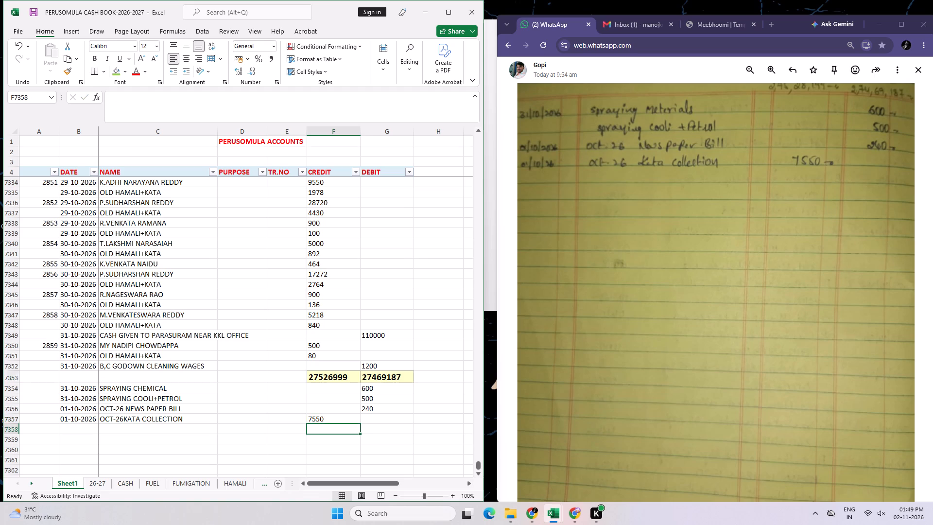
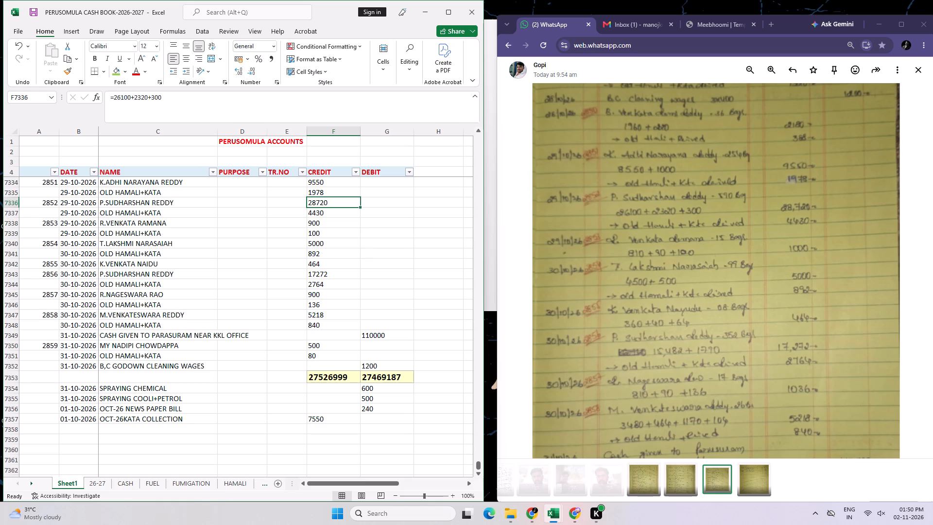
Add 100 to the credit formula of serial number 2853 in row 7338, making it =810+90+100.
{"action": "scroll", "coordinate": [339, 211], "scroll_direction": "up", "scroll_amount": 1}
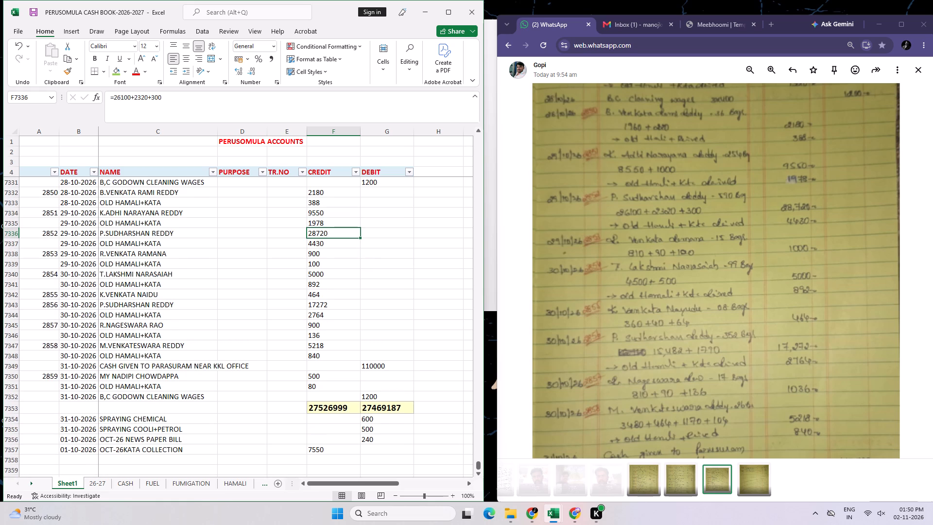
{"action": "left_click", "coordinate": [322, 225]}
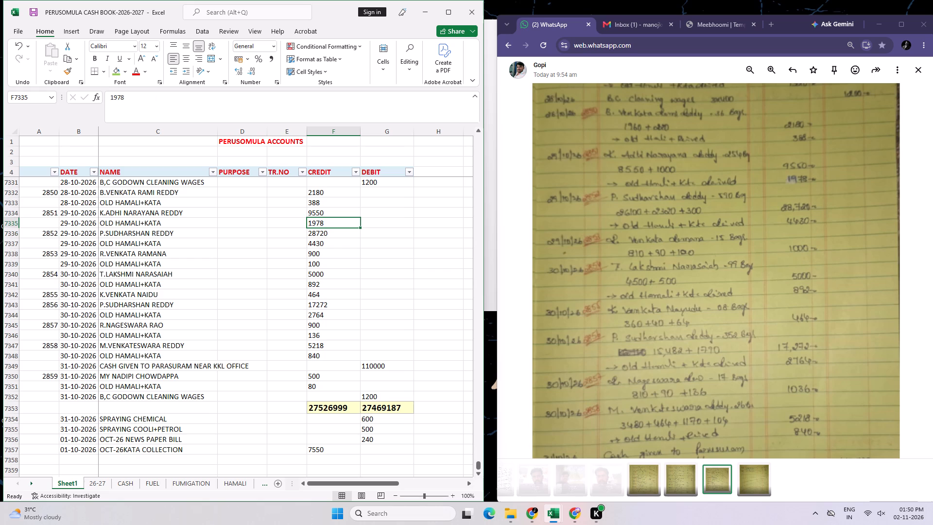
{"action": "left_click_drag", "start_coordinate": [155, 256], "coordinate": [160, 255]}
{"action": "left_click", "coordinate": [317, 251]}
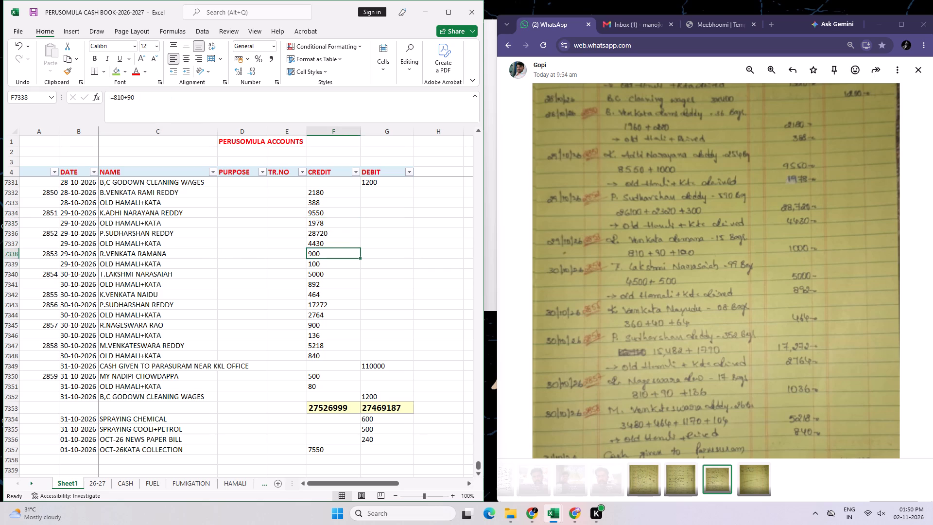
{"action": "key", "text": "F2"}
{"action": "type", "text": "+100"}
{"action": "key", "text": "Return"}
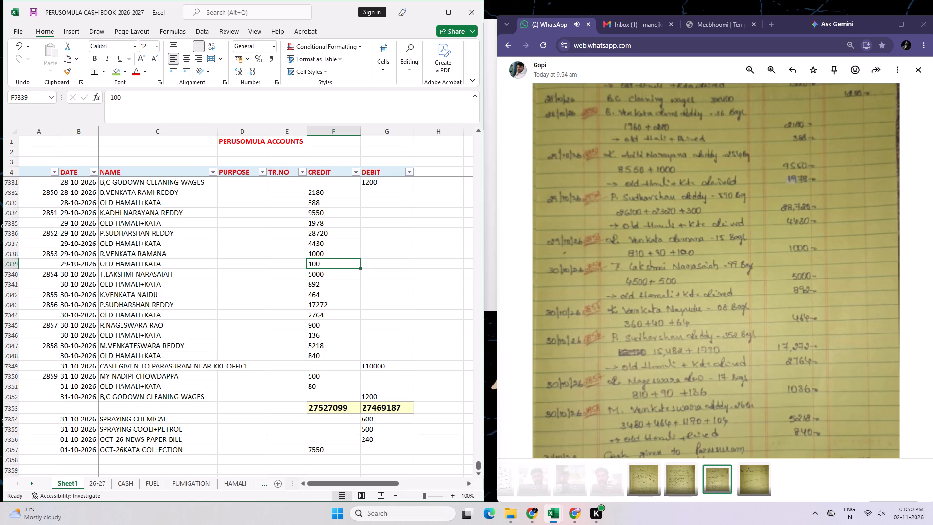
Delete the separate OLD HAMALI+KATA row 7339 below serial number 2853 and save the workbook.
{"action": "left_click", "coordinate": [5, 263]}
{"action": "right_click", "coordinate": [5, 263]}
{"action": "left_click", "coordinate": [49, 373]}
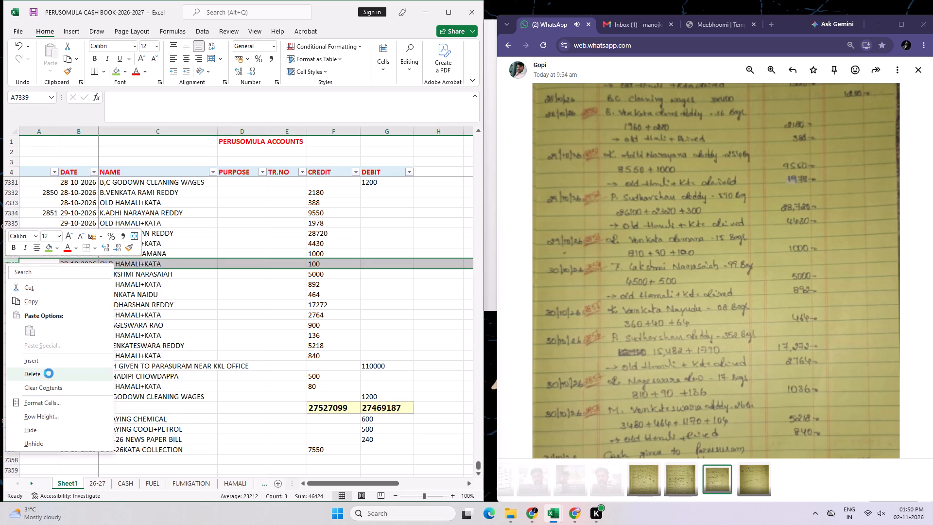
{"action": "key", "text": "ctrl+s"}
{"action": "key", "text": "ctrl+s"}
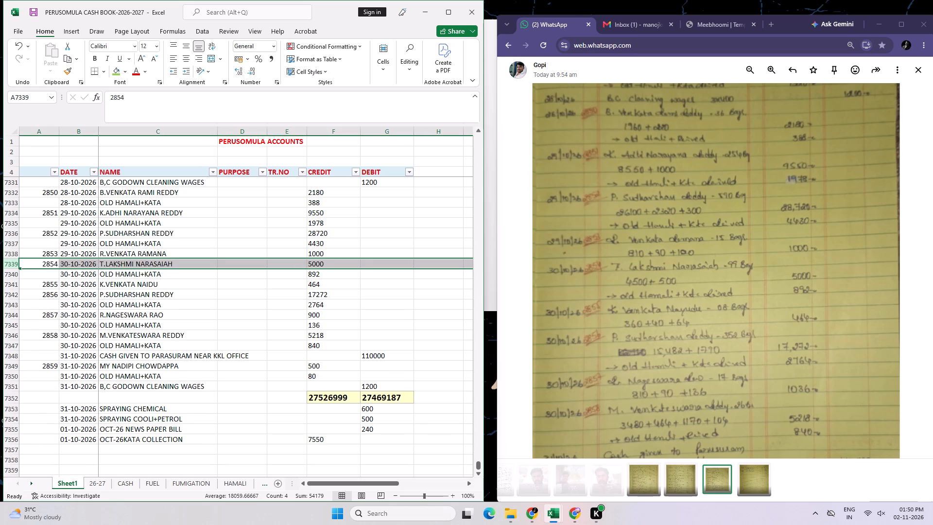
Add 80 to the credit formula of serial number 2859 in row 7349, making it =450+50+80.
{"action": "scroll", "coordinate": [324, 256], "scroll_direction": "up", "scroll_amount": 2}
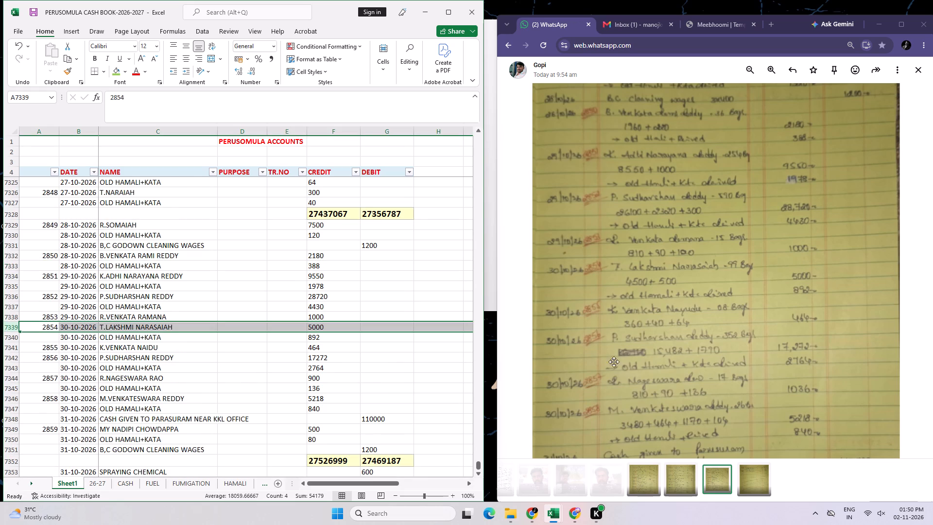
{"action": "double_click", "coordinate": [328, 431]}
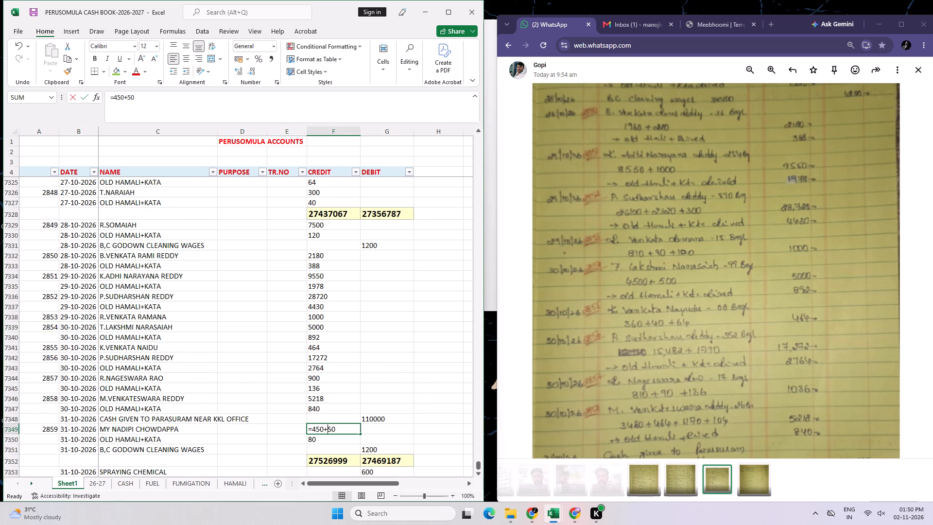
{"action": "left_click", "coordinate": [342, 429]}
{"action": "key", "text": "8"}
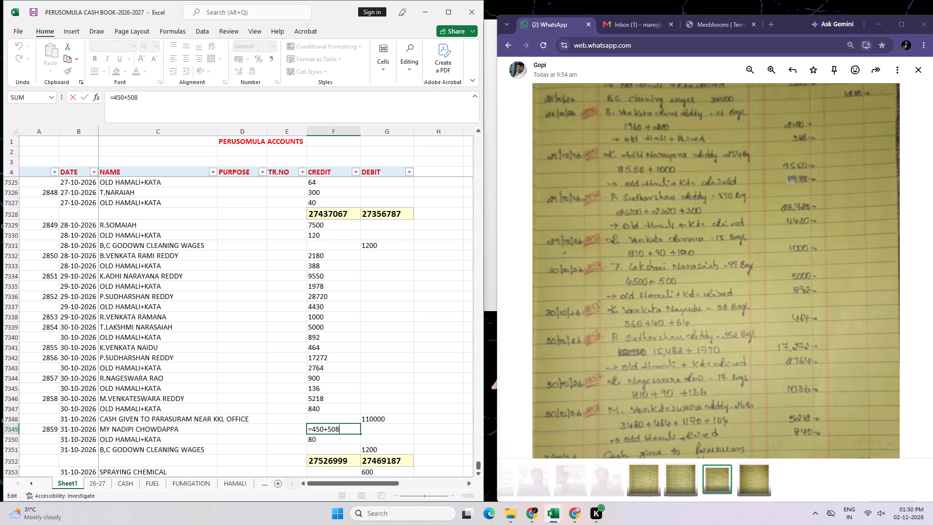
{"action": "key", "text": "BackSpace"}
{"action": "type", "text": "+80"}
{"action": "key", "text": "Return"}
Delete the separate OLD HAMALI+KATA row 7350 below serial number 2859 and save the workbook.
{"action": "left_click", "coordinate": [13, 441]}
{"action": "right_click", "coordinate": [13, 441]}
{"action": "left_click", "coordinate": [45, 365]}
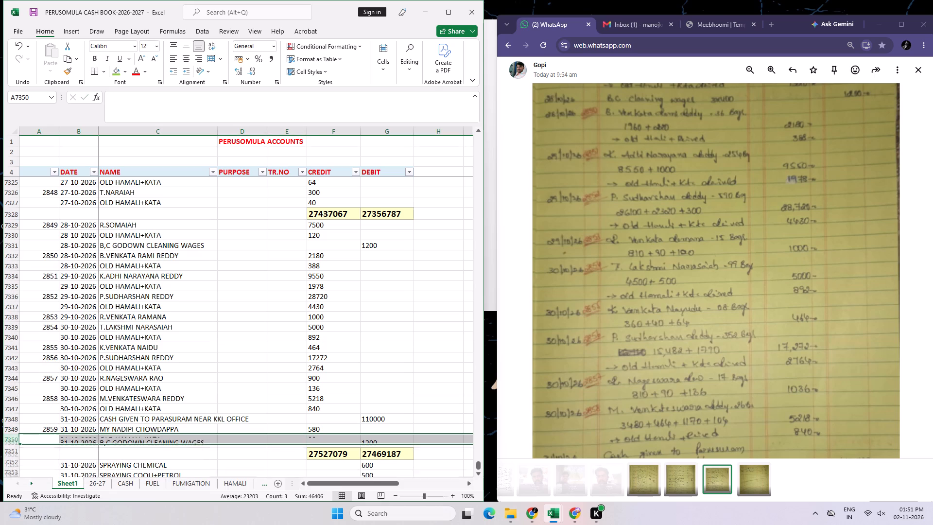
{"action": "key", "text": "ctrl+s"}
{"action": "key", "text": "ctrl+s"}
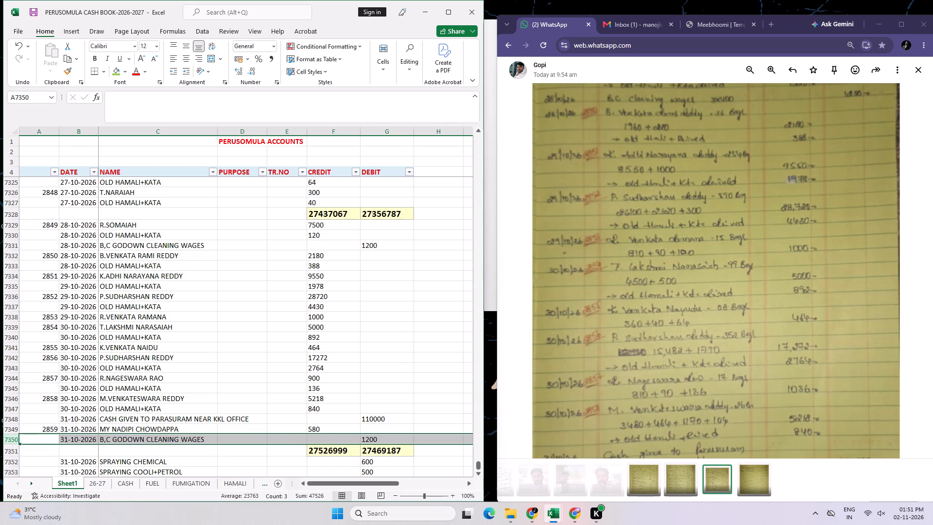
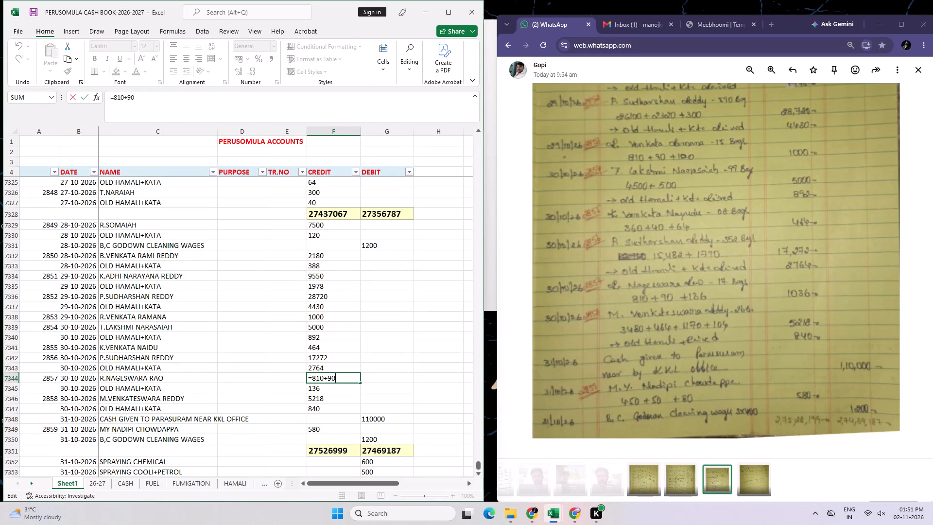
Complete the serial 2857 credit in row 7344 as the sum 810+90+136, folding in the hamali amount.
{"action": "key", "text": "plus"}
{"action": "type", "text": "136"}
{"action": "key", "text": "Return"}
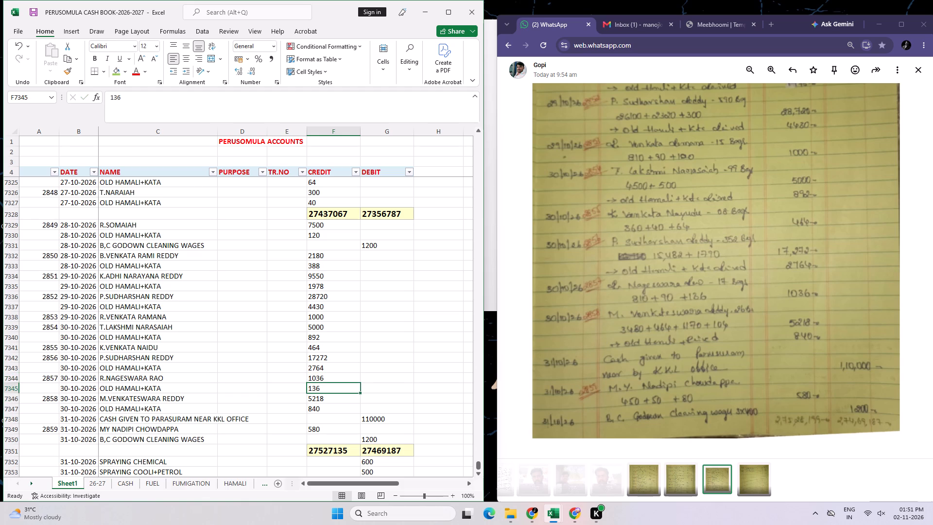
Delete the separate OLD HAMALI+KATA line in row 7345 below serial 2857, and save the workbook.
{"action": "left_click", "coordinate": [6, 383]}
{"action": "left_click", "coordinate": [9, 393]}
{"action": "right_click", "coordinate": [9, 393]}
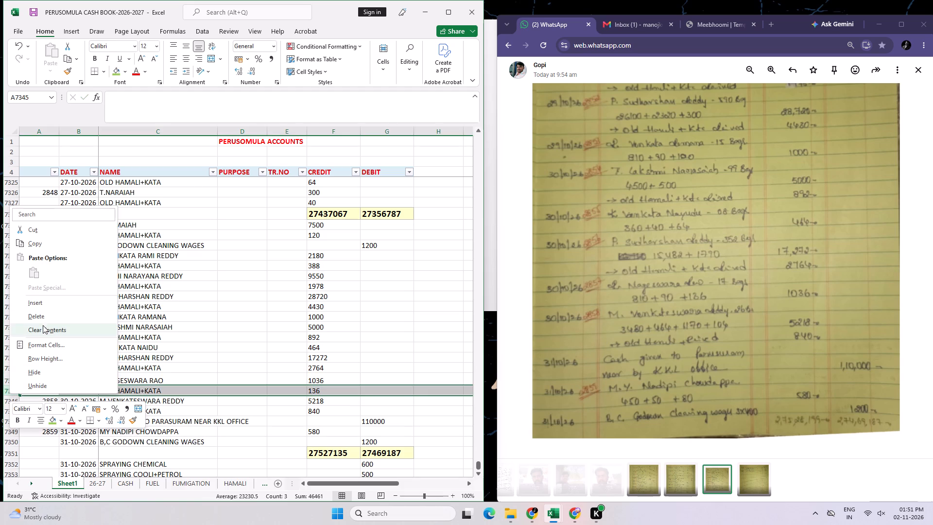
{"action": "left_click", "coordinate": [45, 315]}
{"action": "left_click", "coordinate": [310, 431]}
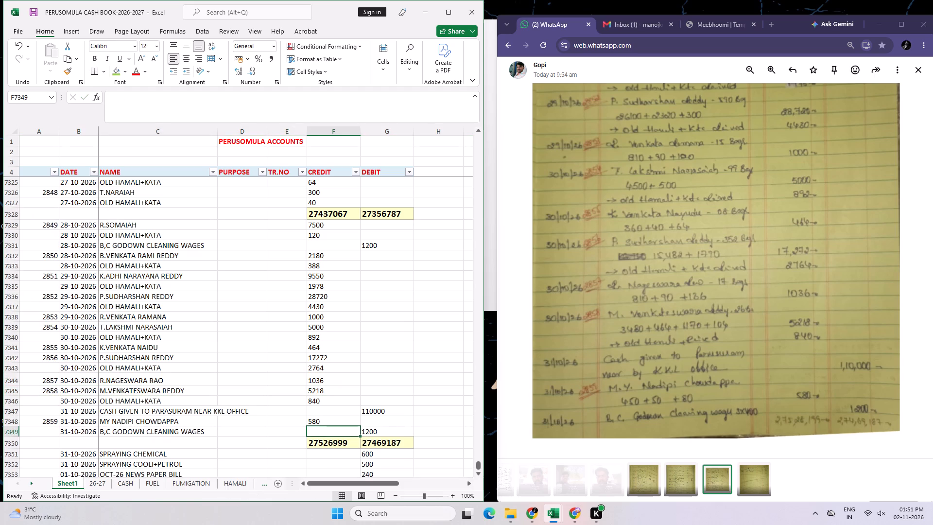
{"action": "key", "text": "ctrl+s"}
{"action": "key", "text": "ctrl+s"}
{"action": "key", "text": "ctrl+s"}
Check the credit amounts and their formulas from row 7344 back up to row 7336 against the cash book photo.
{"action": "left_click", "coordinate": [337, 378]}
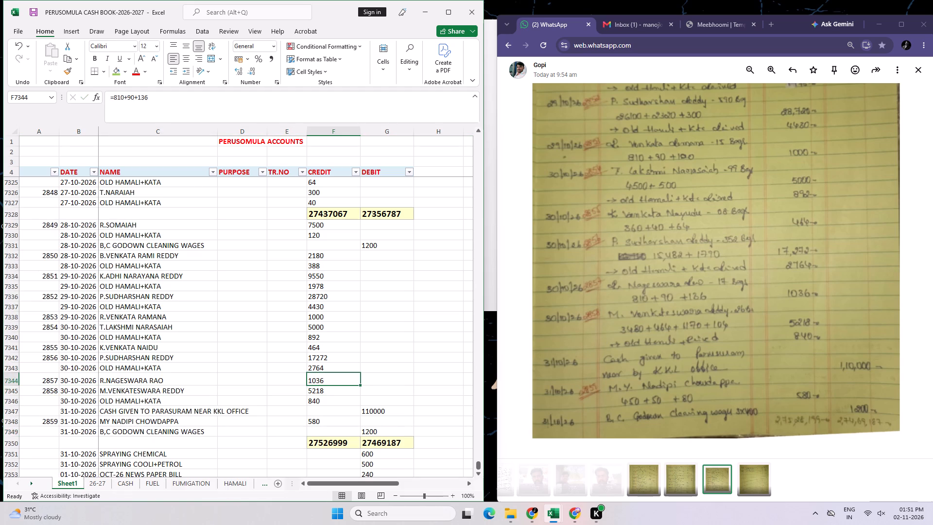
{"action": "key", "text": "Up"}
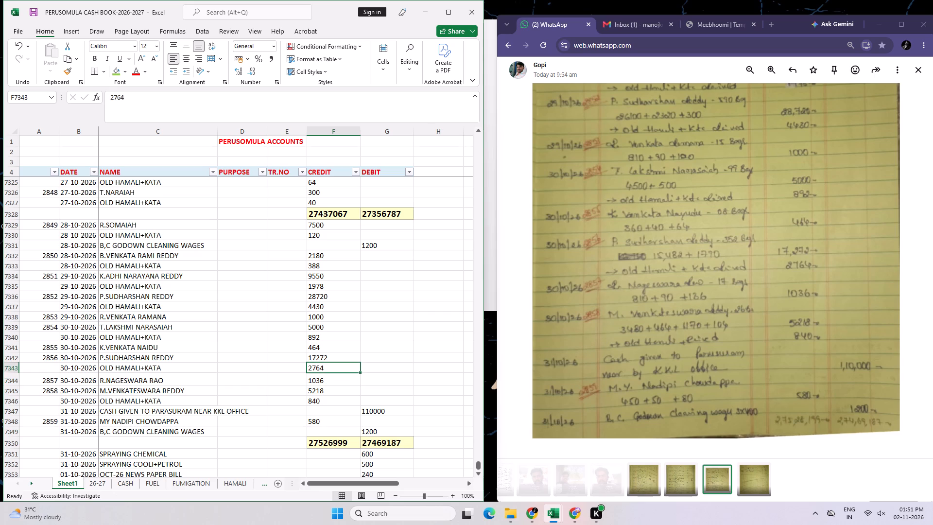
{"action": "key", "text": "Up"}
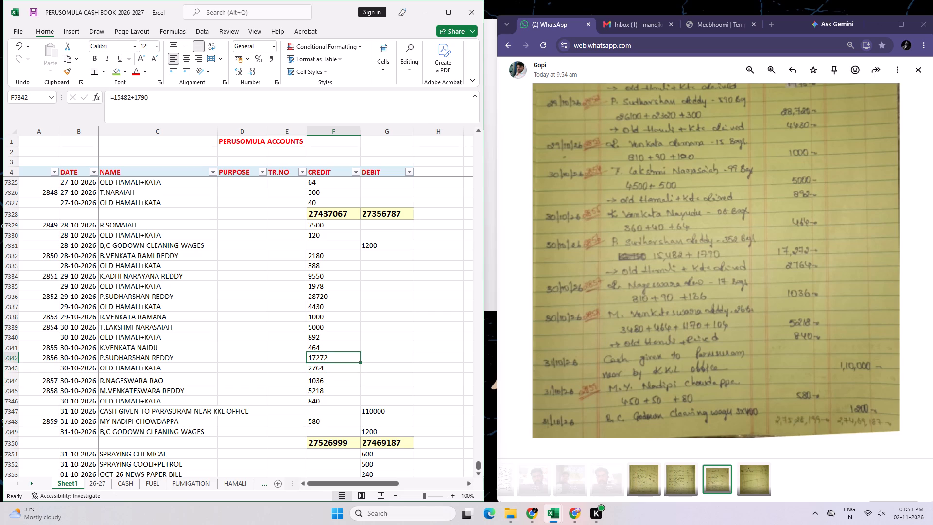
{"action": "key", "text": "Up"}
{"action": "key", "text": "Up"}
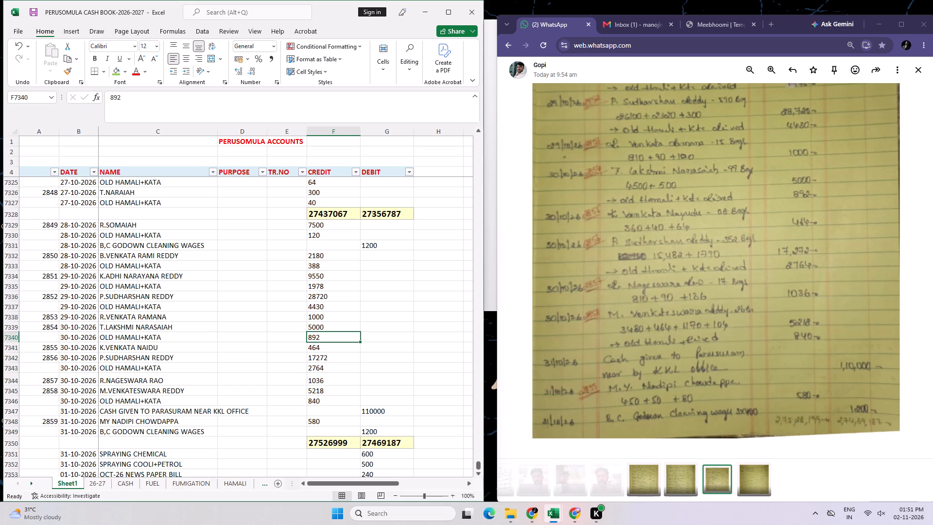
{"action": "key", "text": "Up"}
{"action": "key", "text": "Up"}
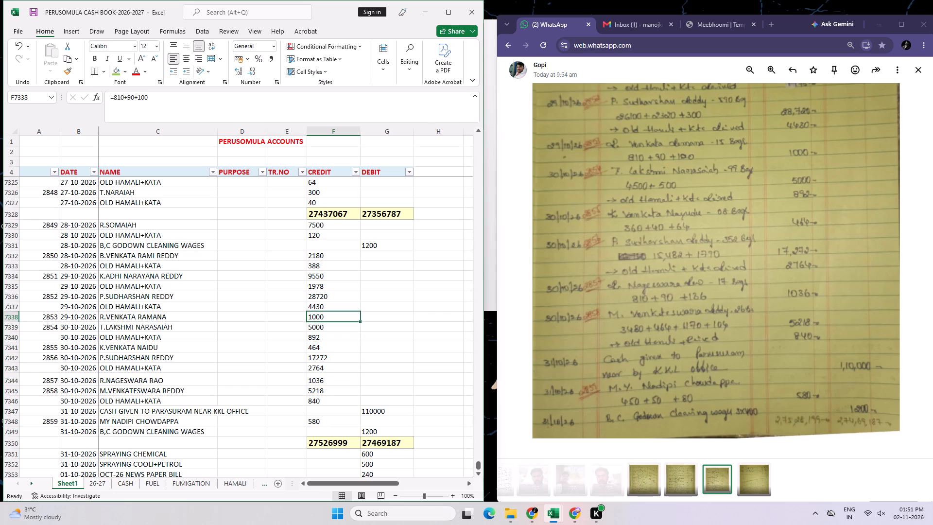
{"action": "key", "text": "Up"}
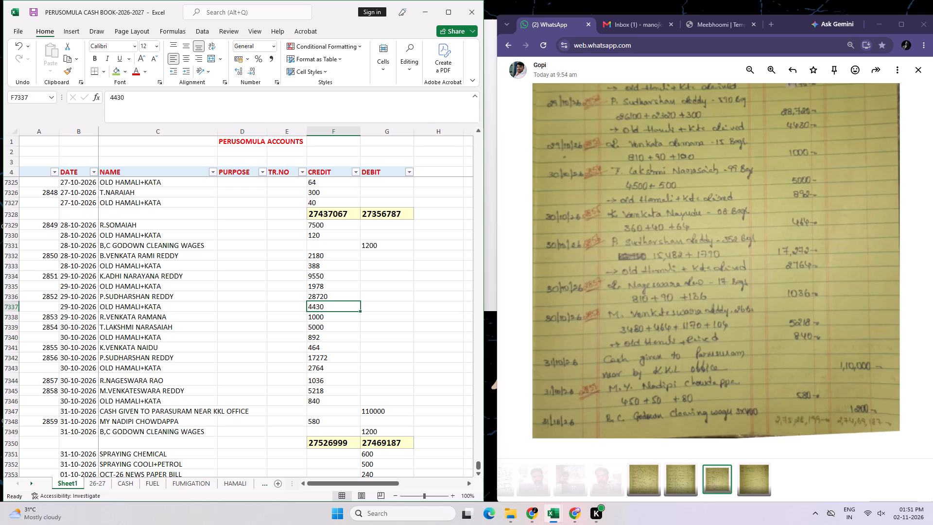
{"action": "key", "text": "Up"}
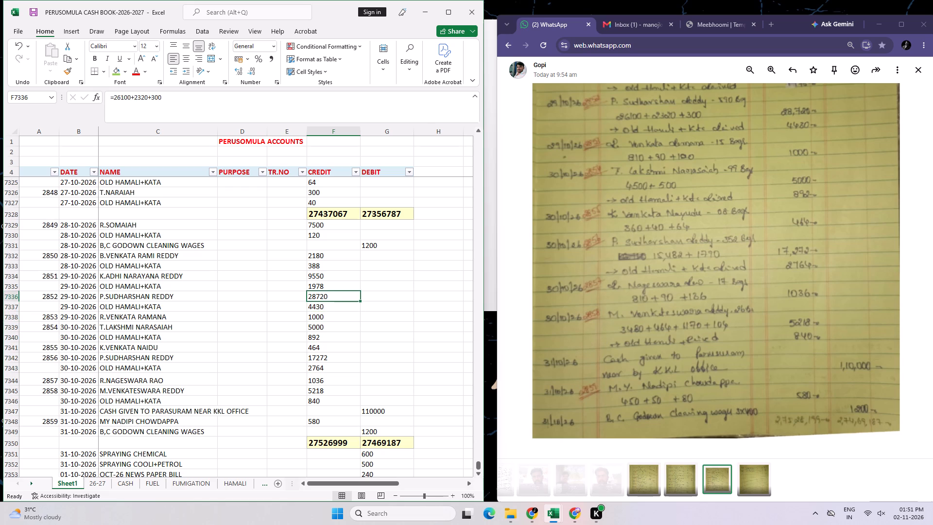
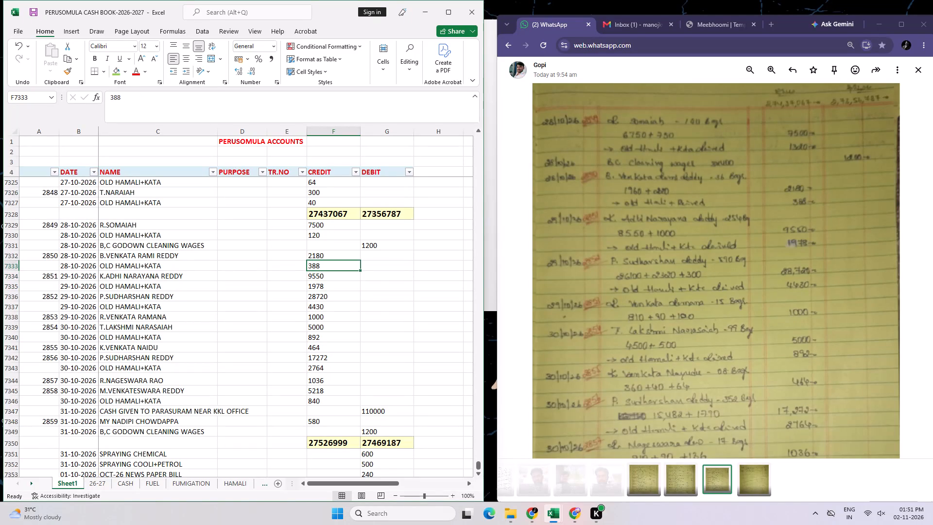
Correct the credit of the 28-10-2026 OLD HAMALI+KATA line in row 7330 to 1320 and save the workbook.
{"action": "key", "text": "Up"}
{"action": "key", "text": "Up"}
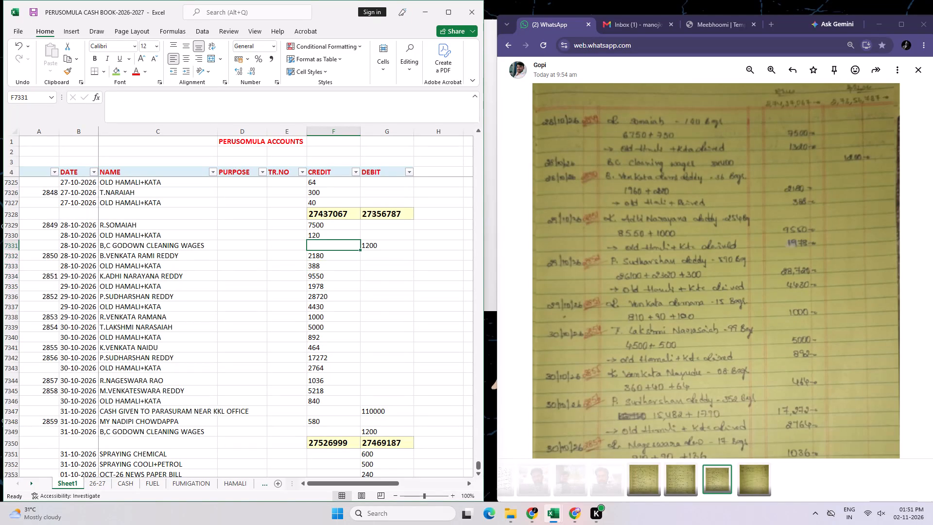
{"action": "key", "text": "Up"}
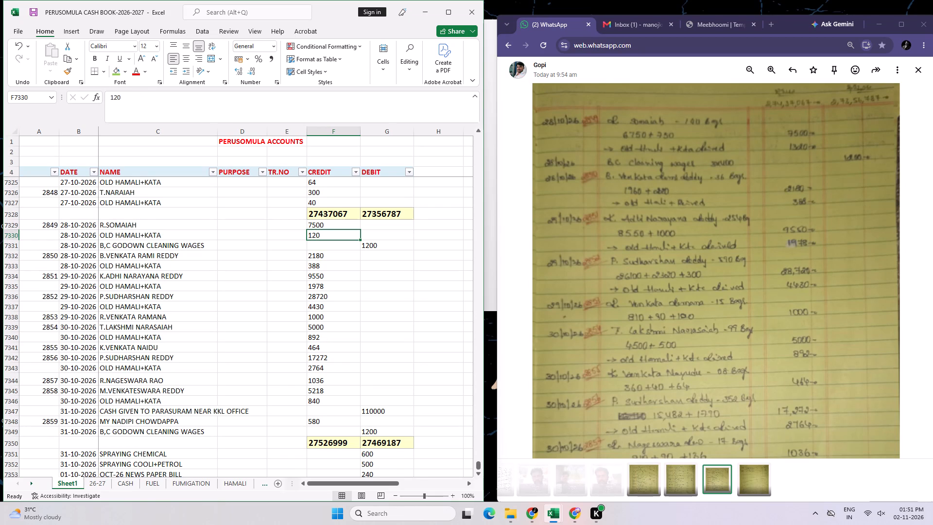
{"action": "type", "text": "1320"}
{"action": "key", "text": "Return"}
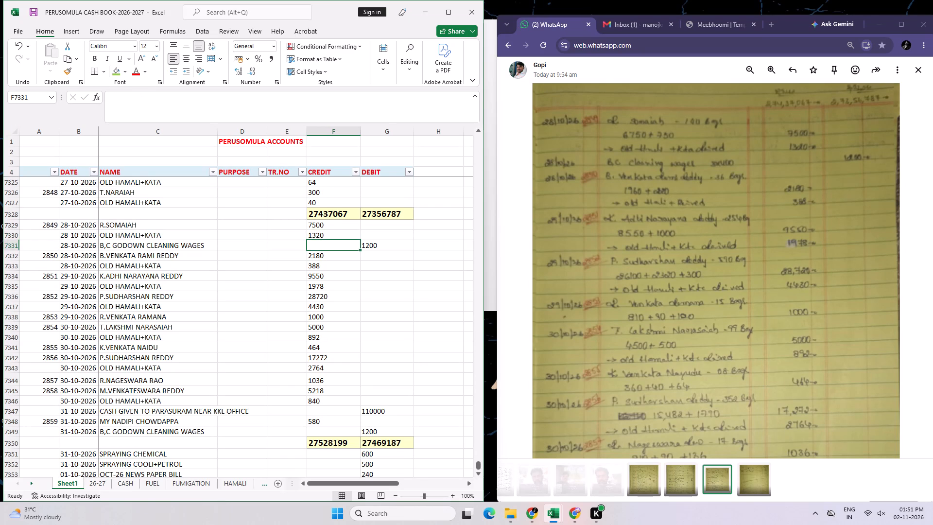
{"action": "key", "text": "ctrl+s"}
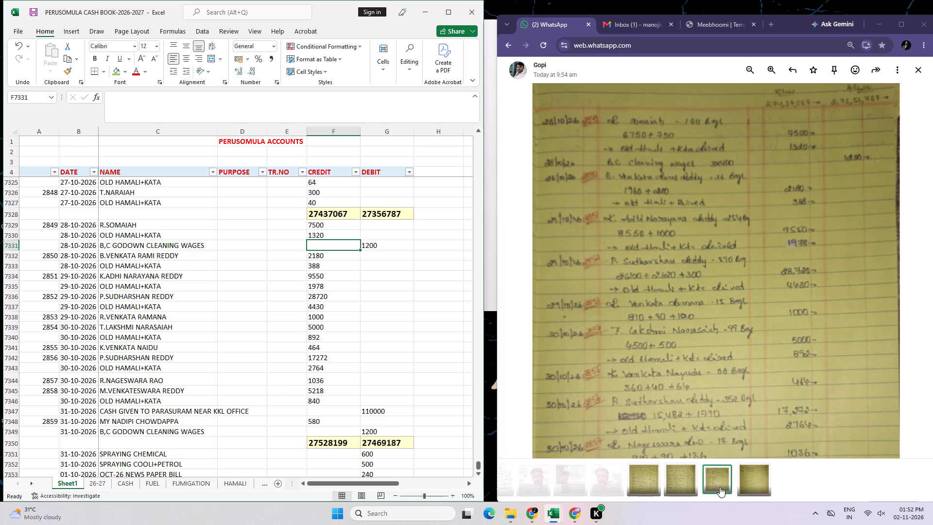
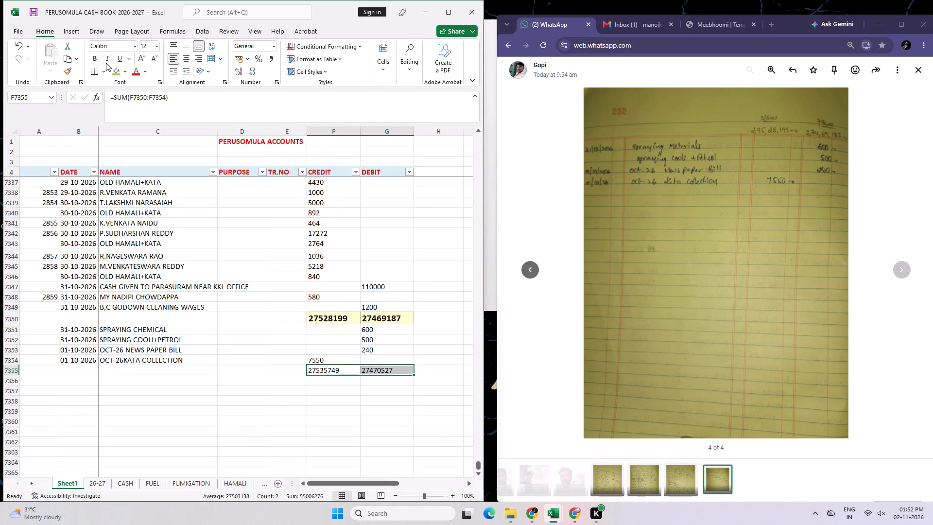
Make the credit and debit totals in row 7355 bold with the Note cell style, and save the workbook.
{"action": "left_click", "coordinate": [96, 59]}
{"action": "left_click", "coordinate": [308, 74]}
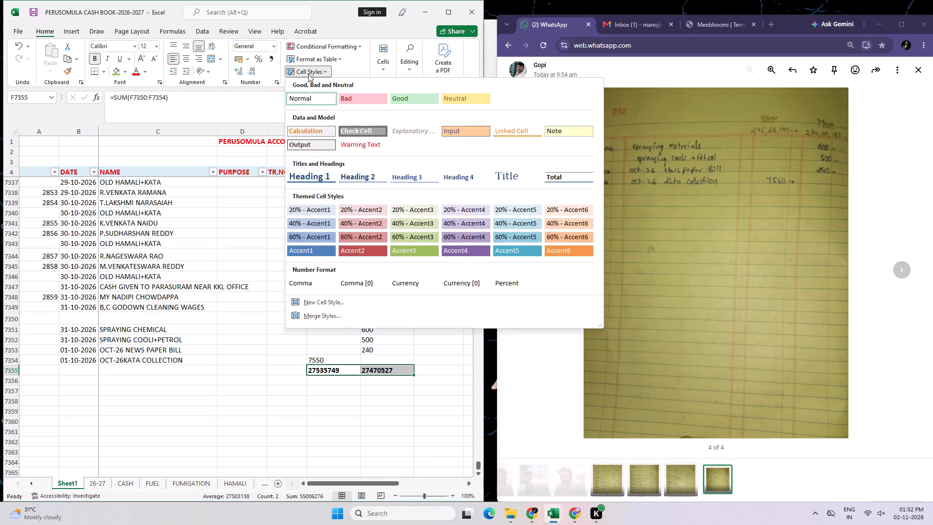
{"action": "left_click", "coordinate": [575, 129]}
{"action": "left_click", "coordinate": [358, 437]}
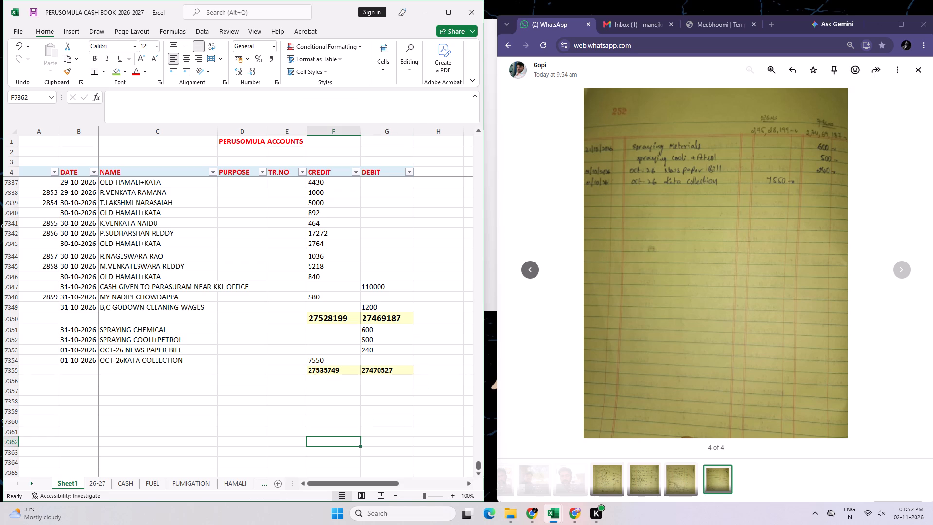
{"action": "key", "text": "ctrl+s"}
{"action": "key", "text": "ctrl+s"}
Increase the font size of the credit and debit totals in row 7355 to 14.
{"action": "left_click_drag", "start_coordinate": [318, 367], "coordinate": [369, 372]}
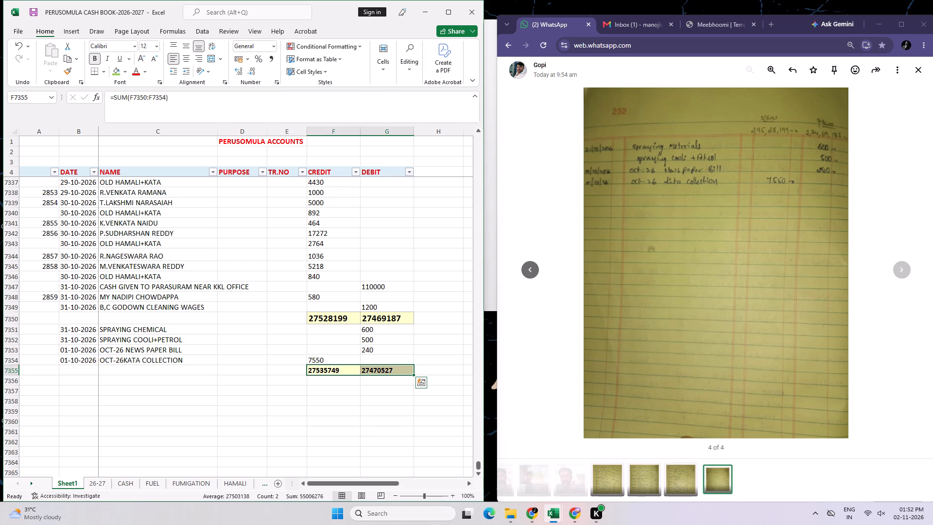
{"action": "left_click", "coordinate": [138, 59]}
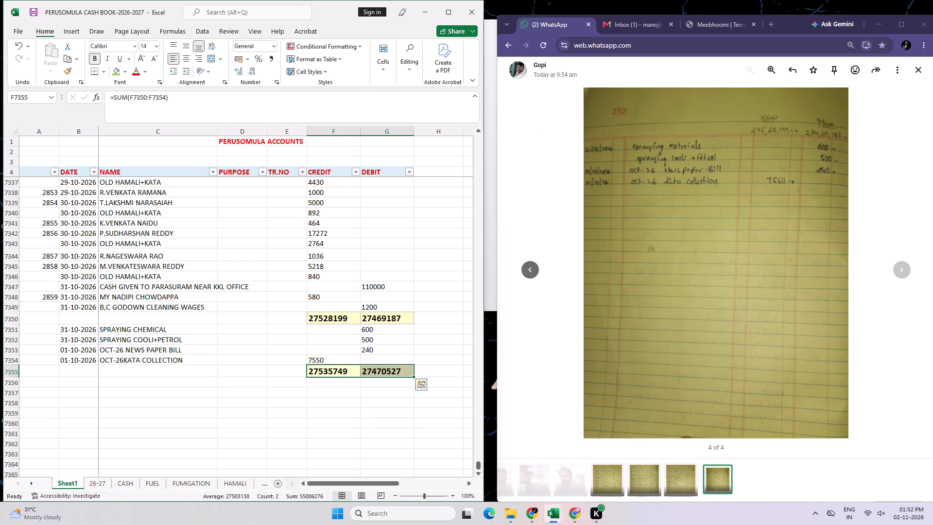
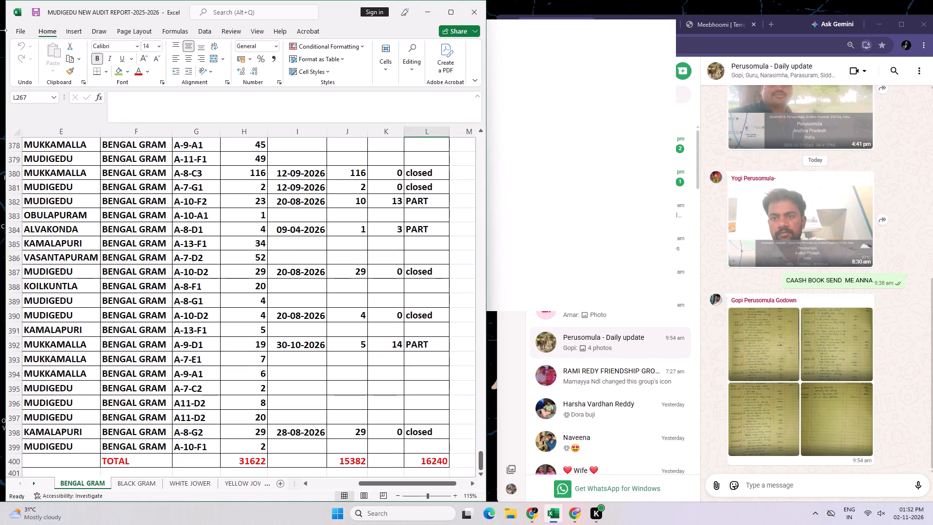
Try to open the recent workbook PERUSOMULA CASH BOOK-2026-2027, and switch to File Explorer.
{"action": "left_click", "coordinate": [10, 33]}
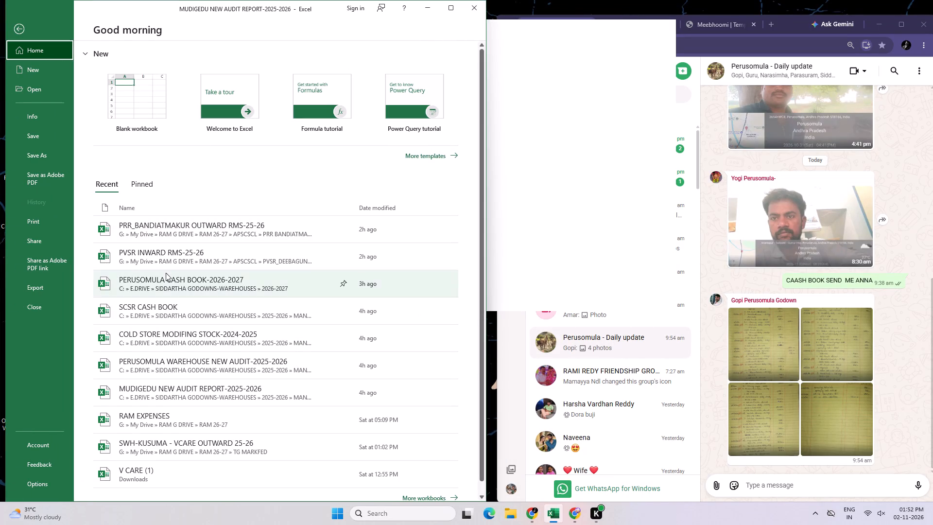
{"action": "left_click_drag", "start_coordinate": [188, 275], "coordinate": [648, 366]}
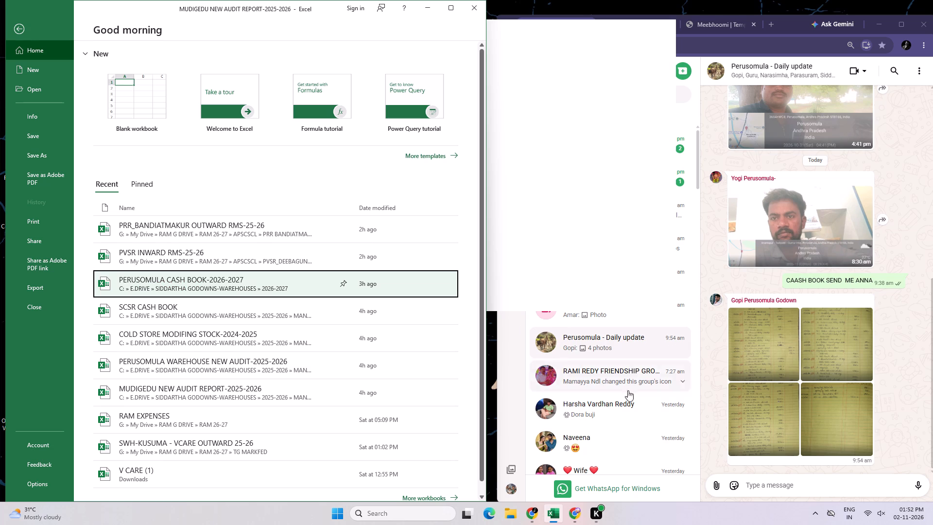
{"action": "left_click", "coordinate": [519, 524]}
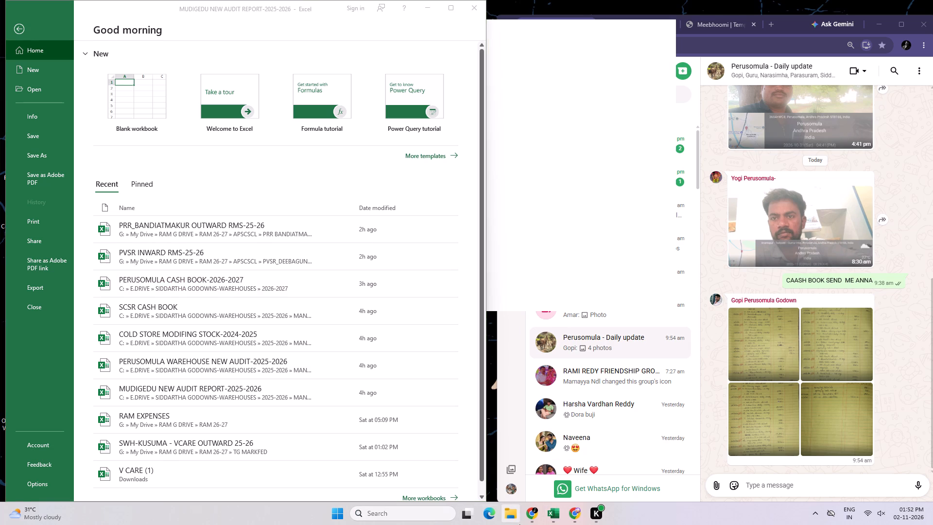